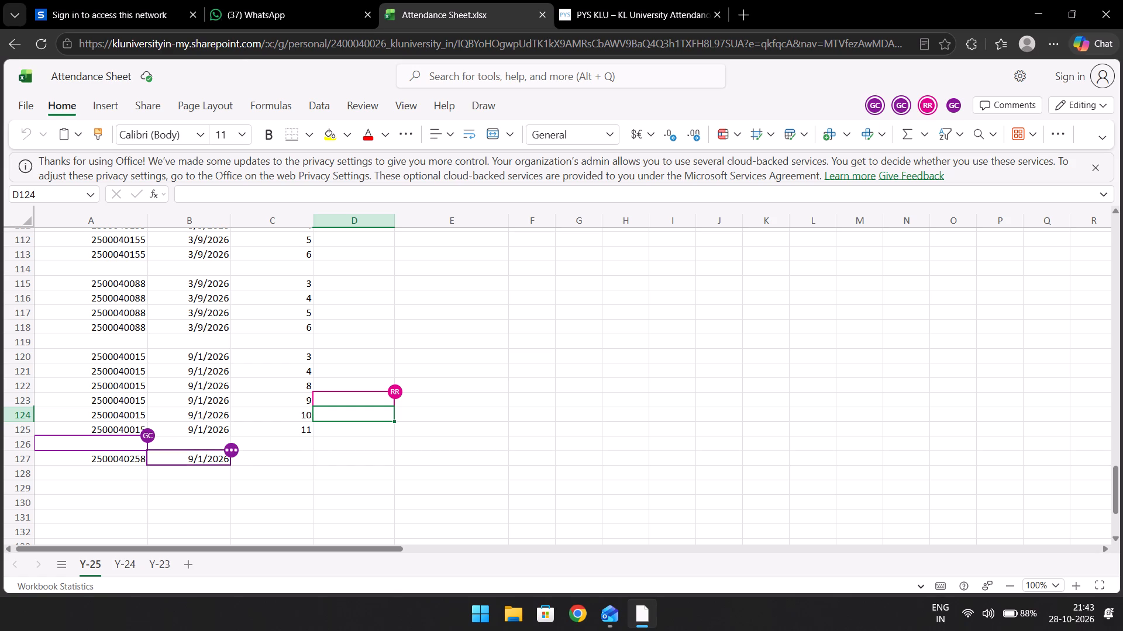
Review the latest attendance entries at the end of the Y-25 sheet, roughly rows 98 to 127.
scroll(385, 360, up, 2)
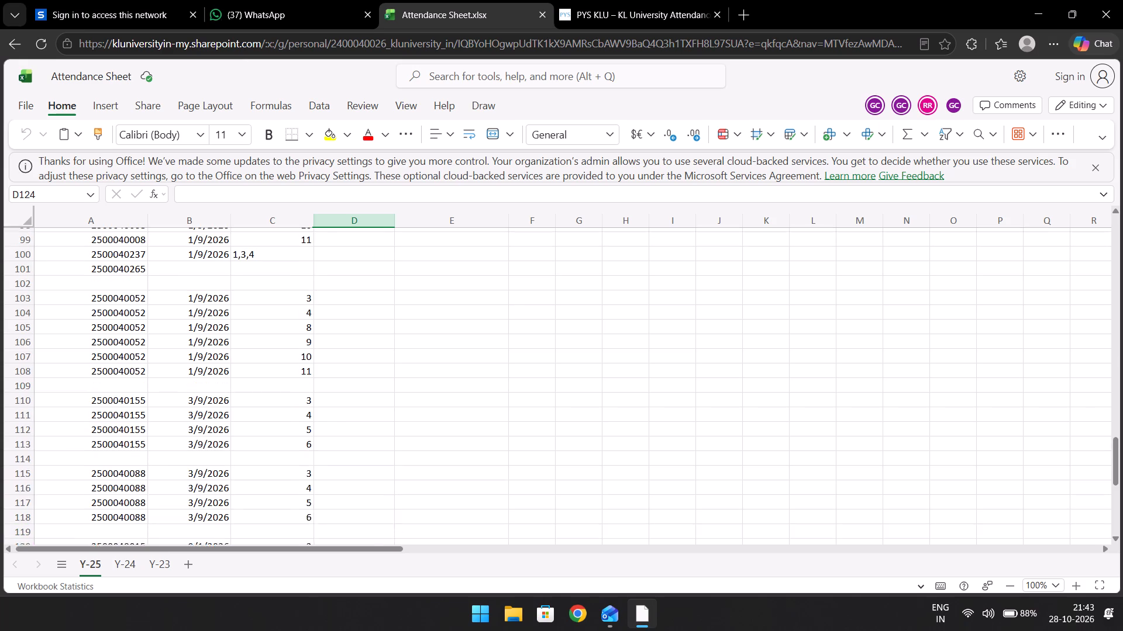
scroll(385, 360, up, 1)
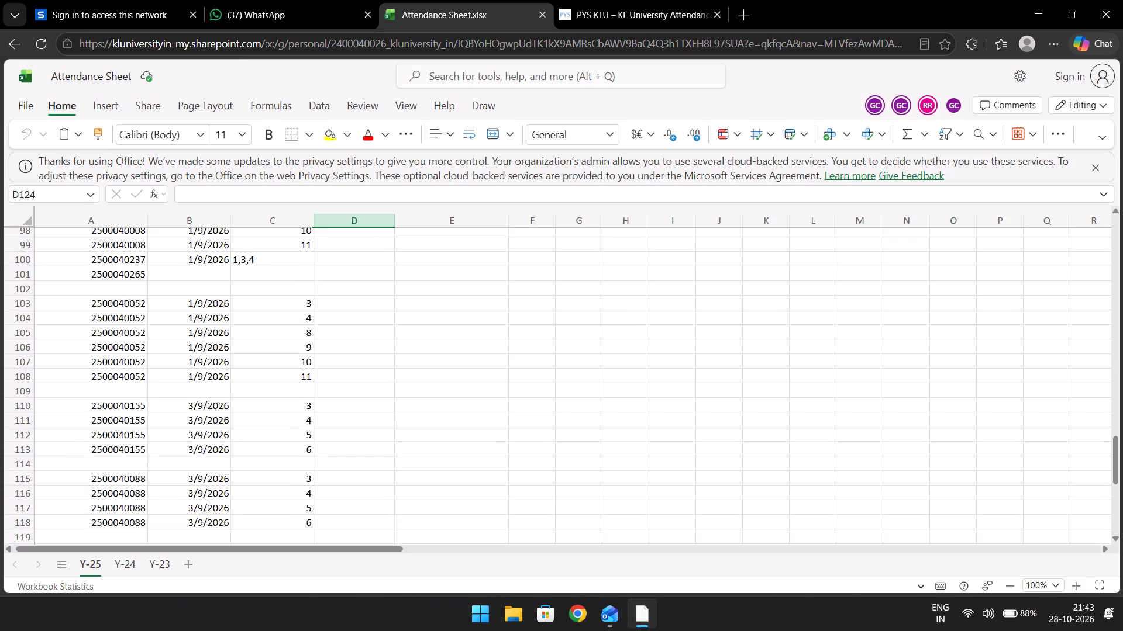
scroll(385, 360, down, 1)
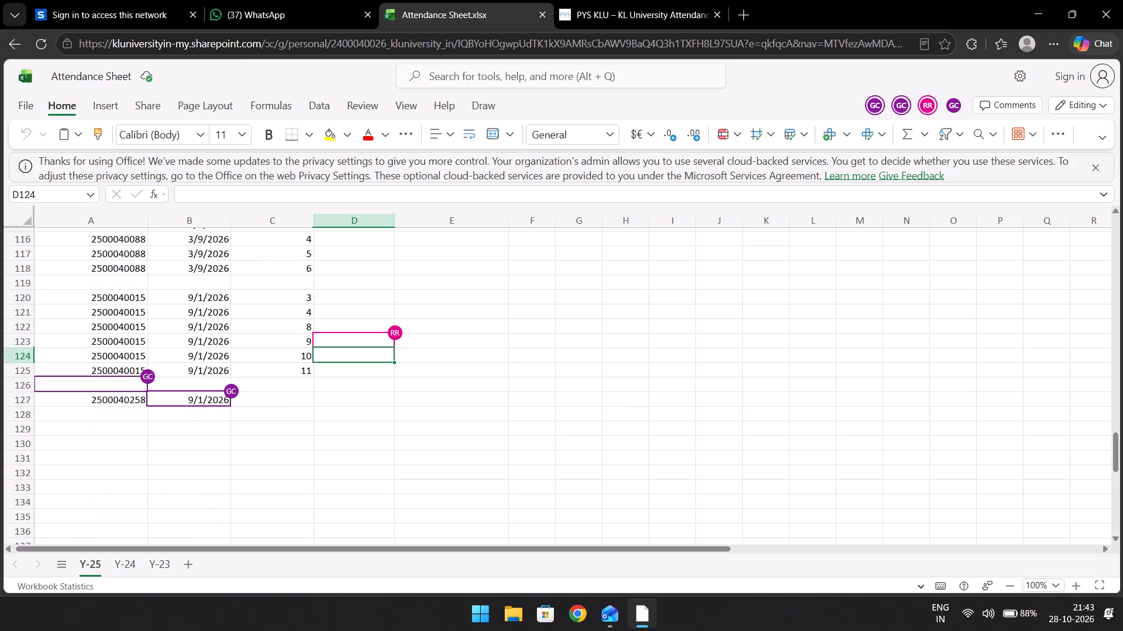
scroll(385, 360, down, 1)
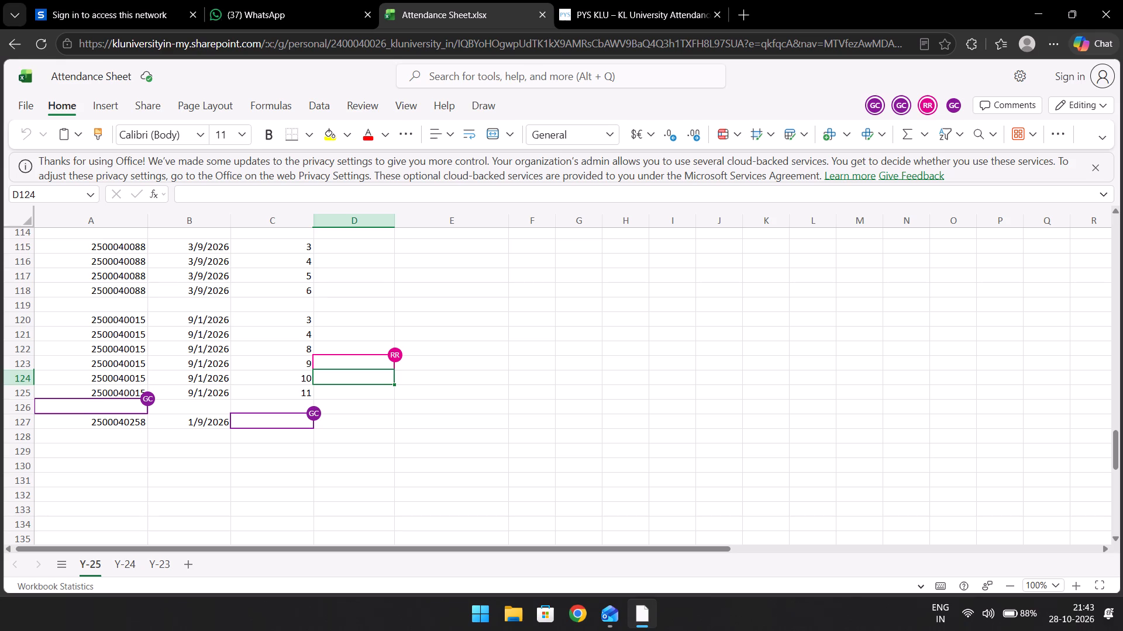
scroll(346, 345, up, 2)
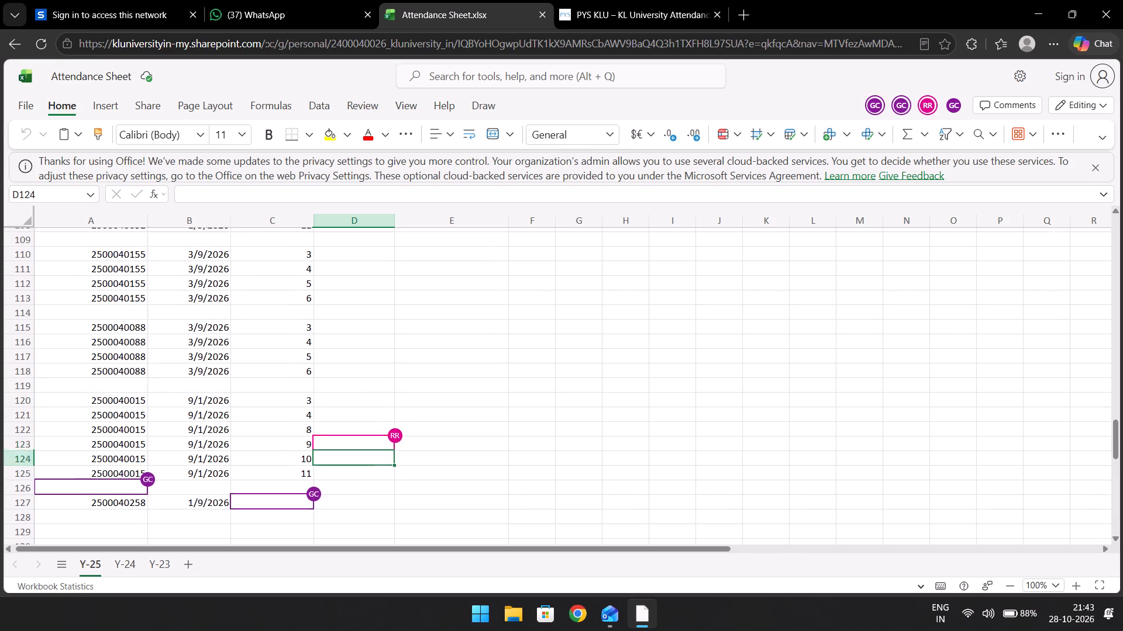
scroll(346, 345, up, 1)
scroll(346, 345, down, 1)
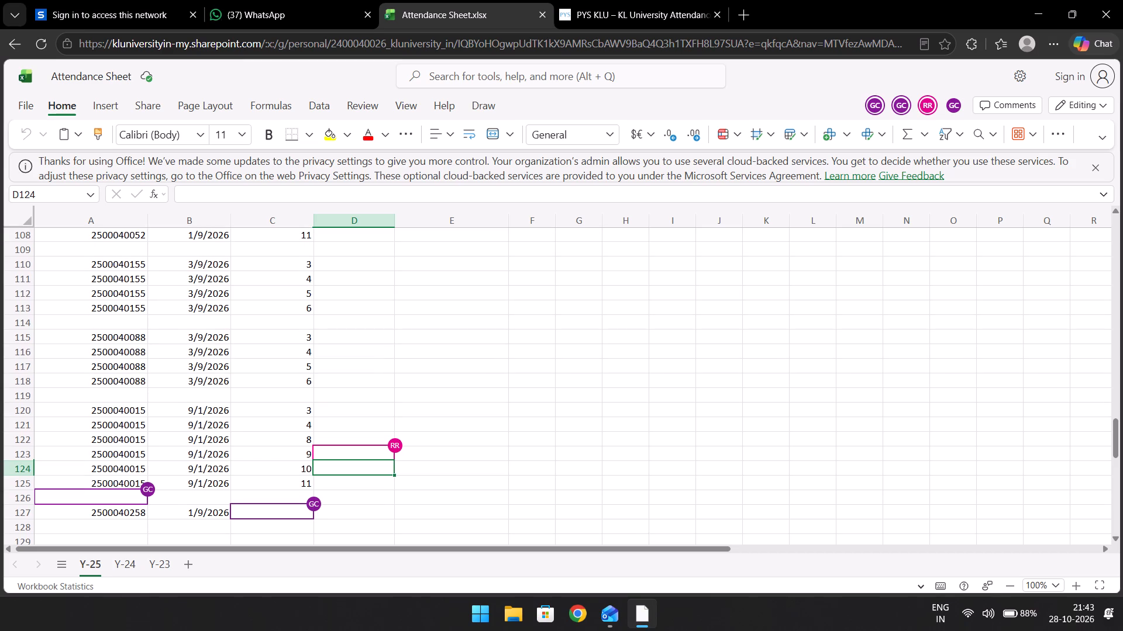
scroll(346, 345, down, 1)
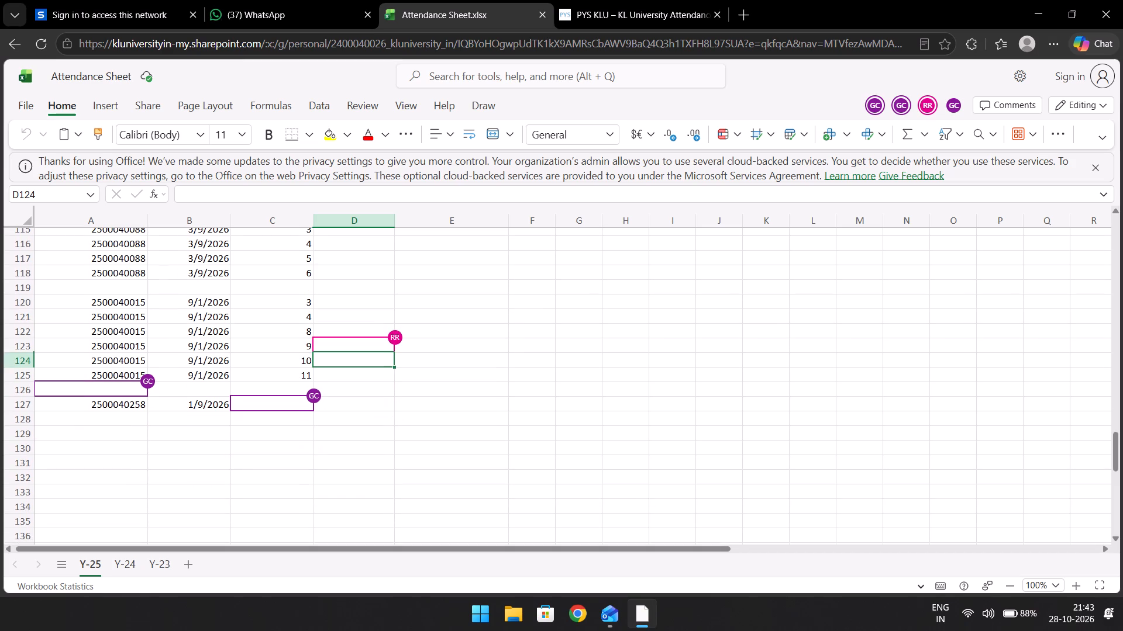
scroll(346, 345, down, 1)
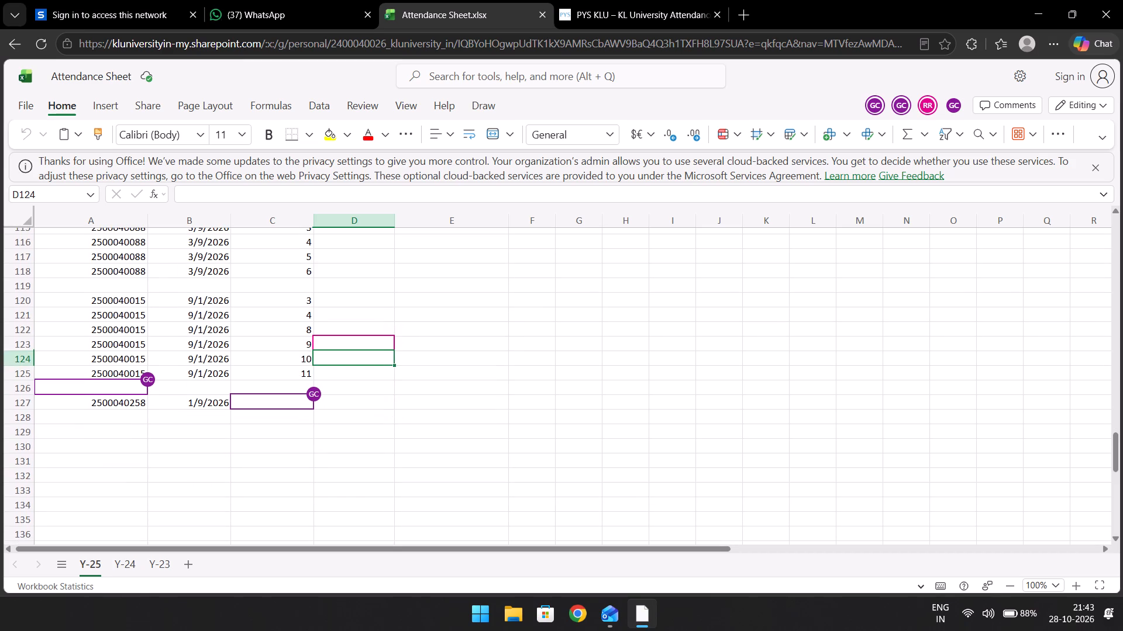
scroll(346, 345, right, 1)
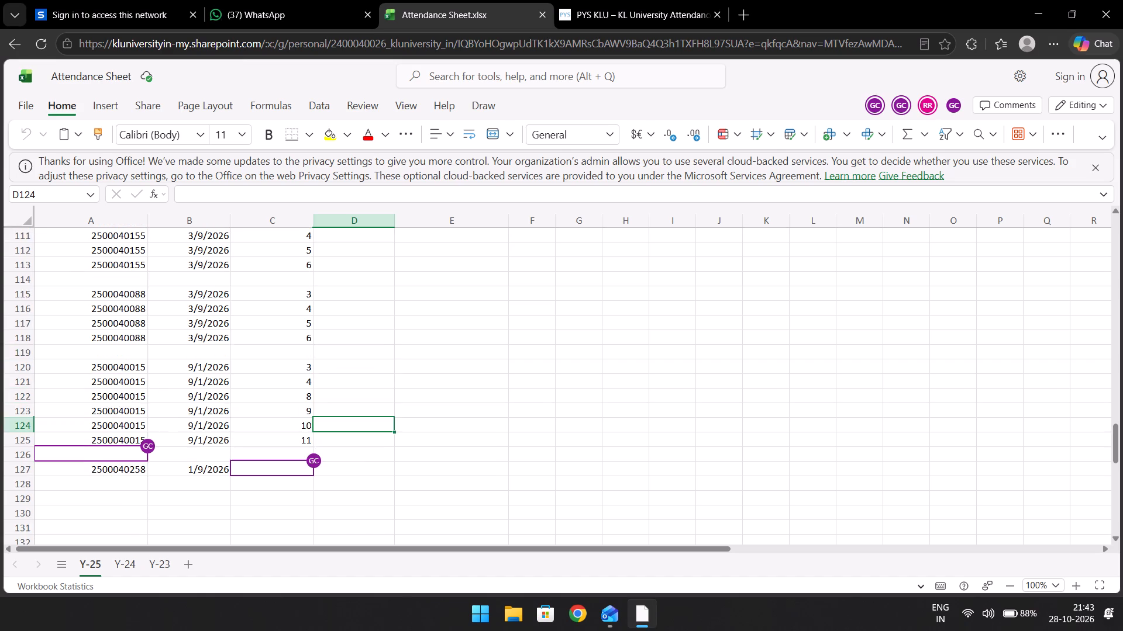
scroll(346, 345, right, 1)
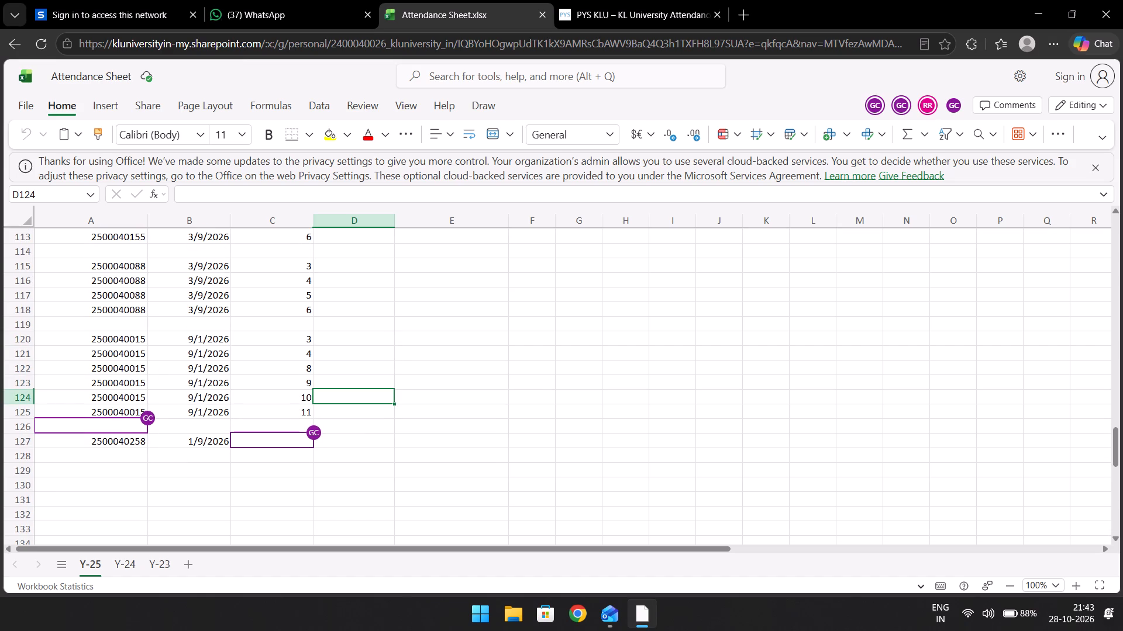
Copy the six attendance rows in A120:C125 and paste them into the block starting at A128.
drag(88, 338, 258, 401)
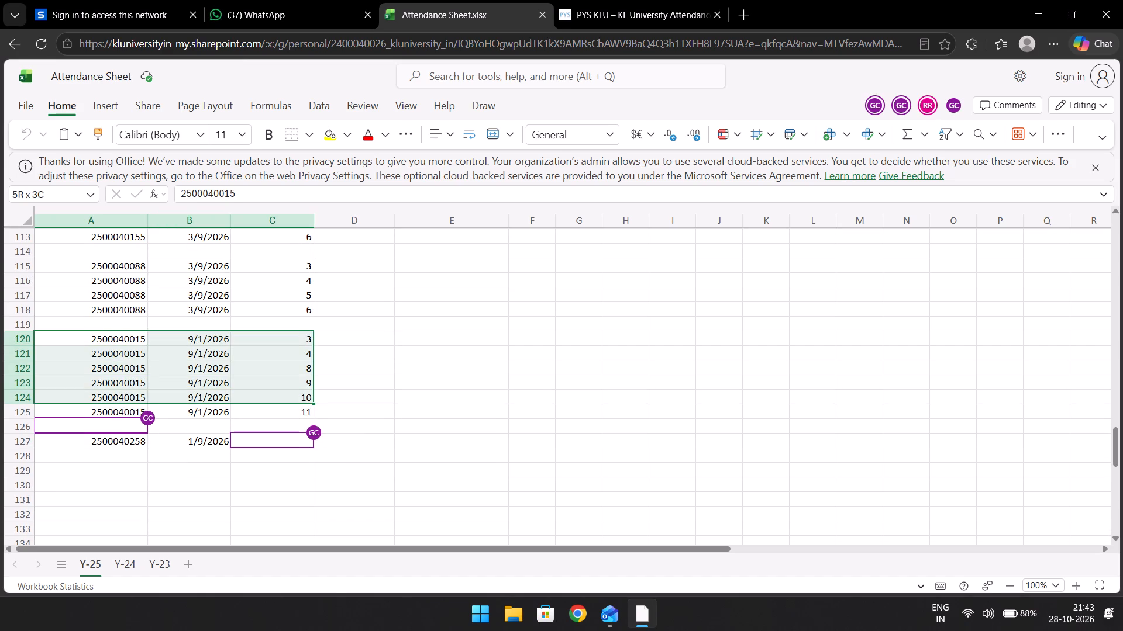
drag(258, 401, 280, 417)
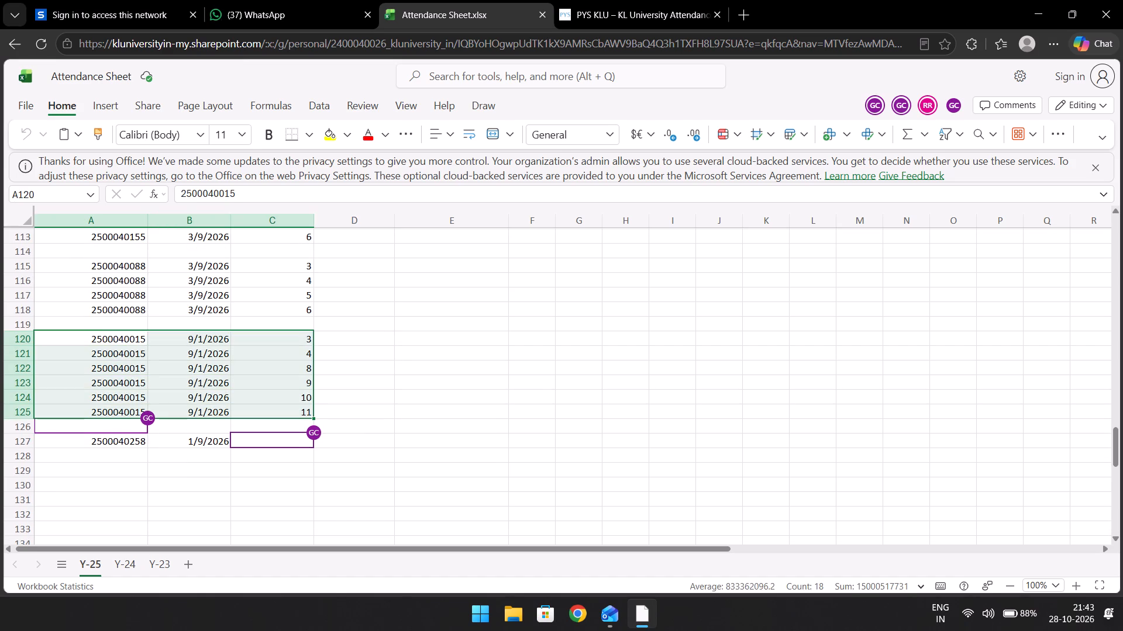
key(ctrl+c)
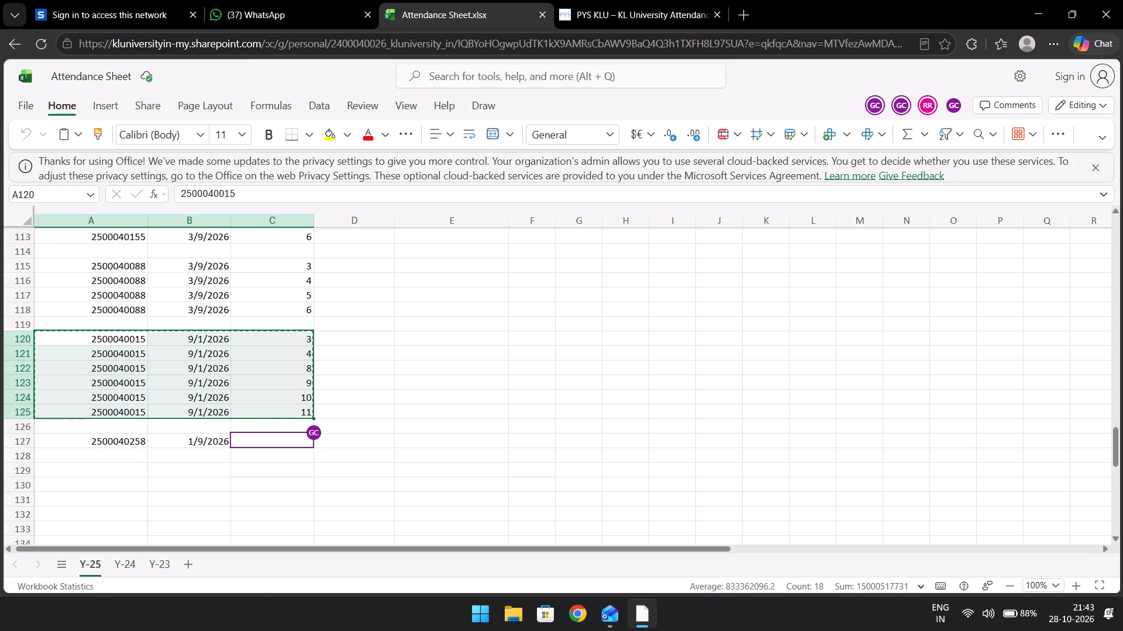
scroll(206, 466, down, 1)
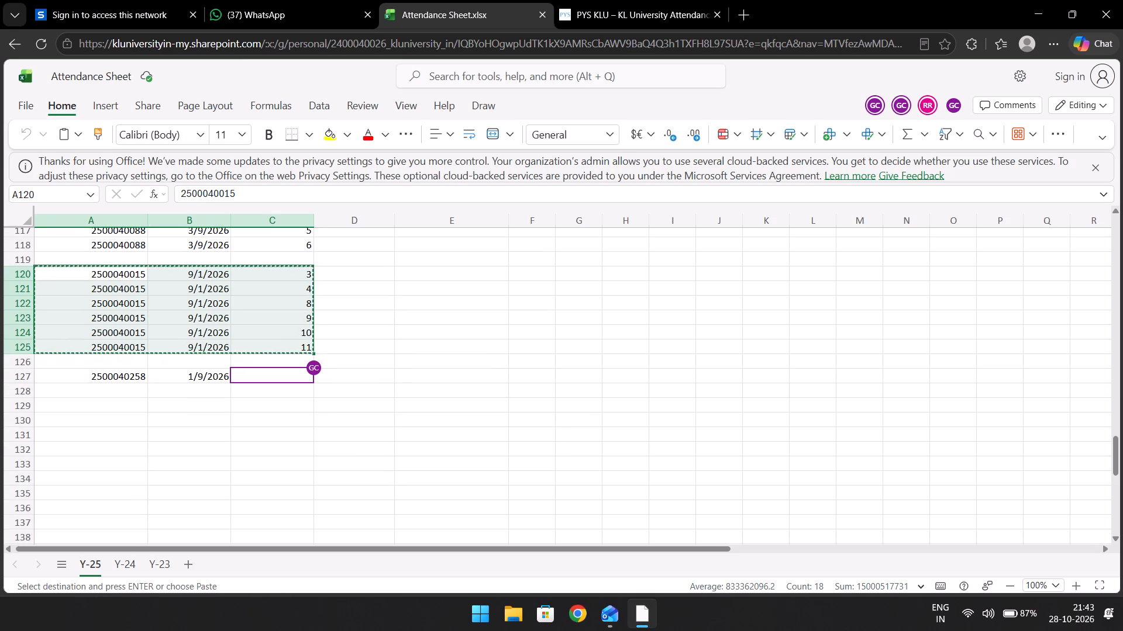
click(131, 392)
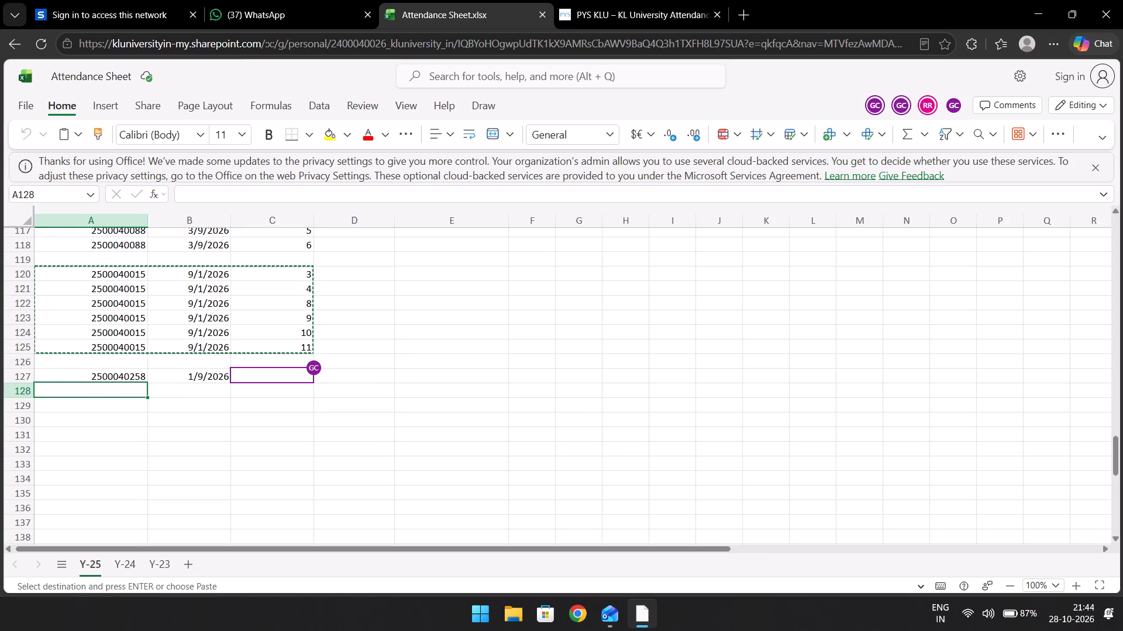
drag(131, 392, 261, 449)
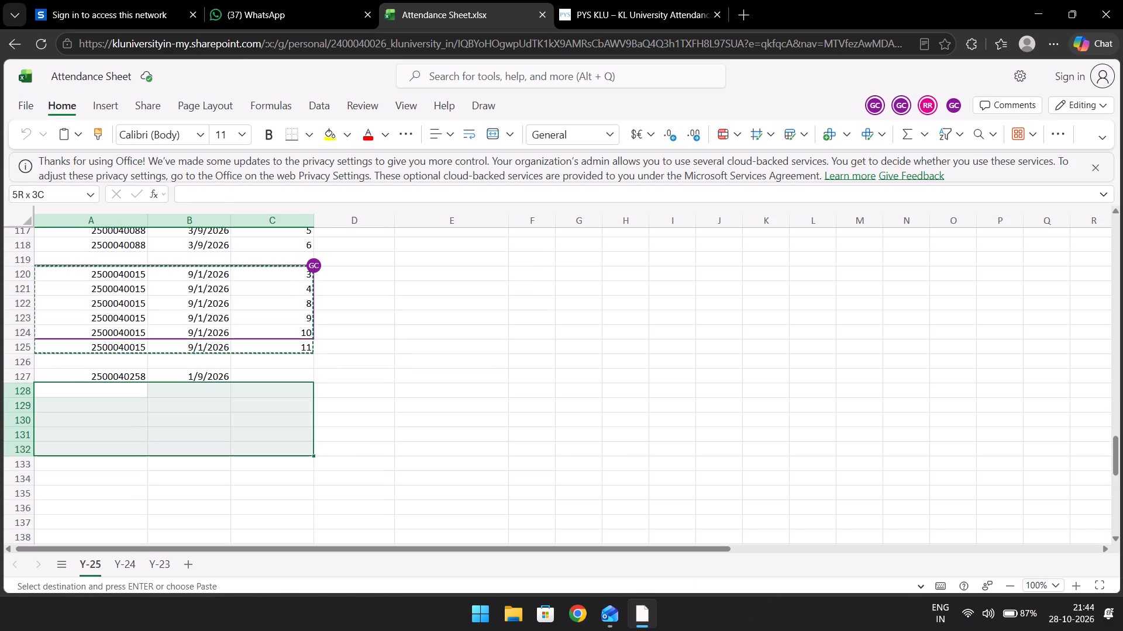
drag(261, 449, 263, 460)
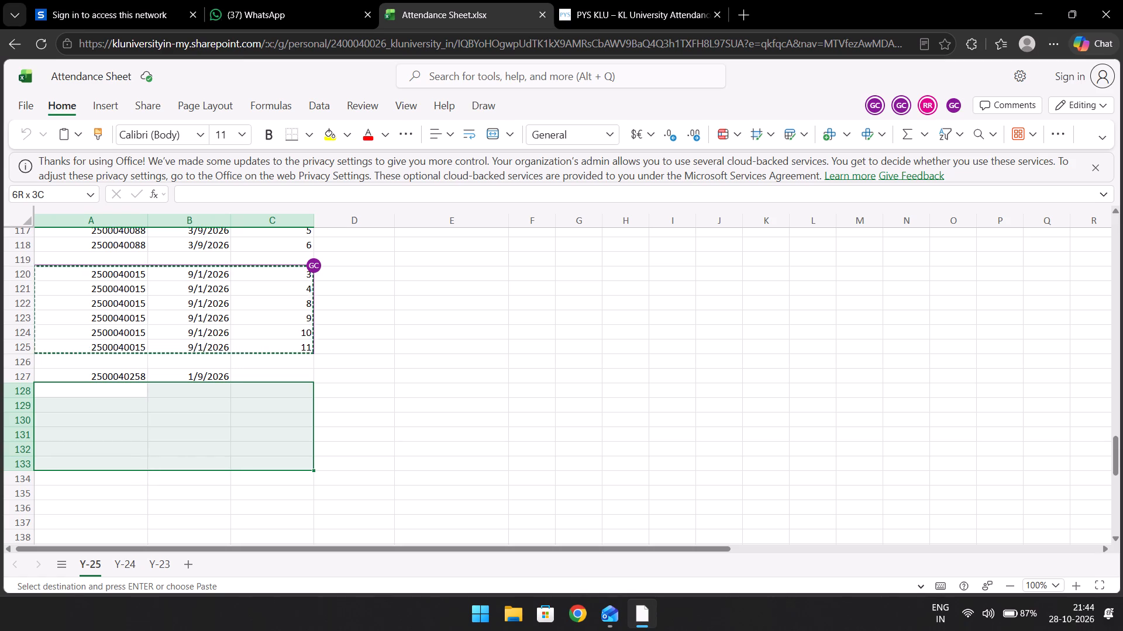
drag(263, 460, 264, 471)
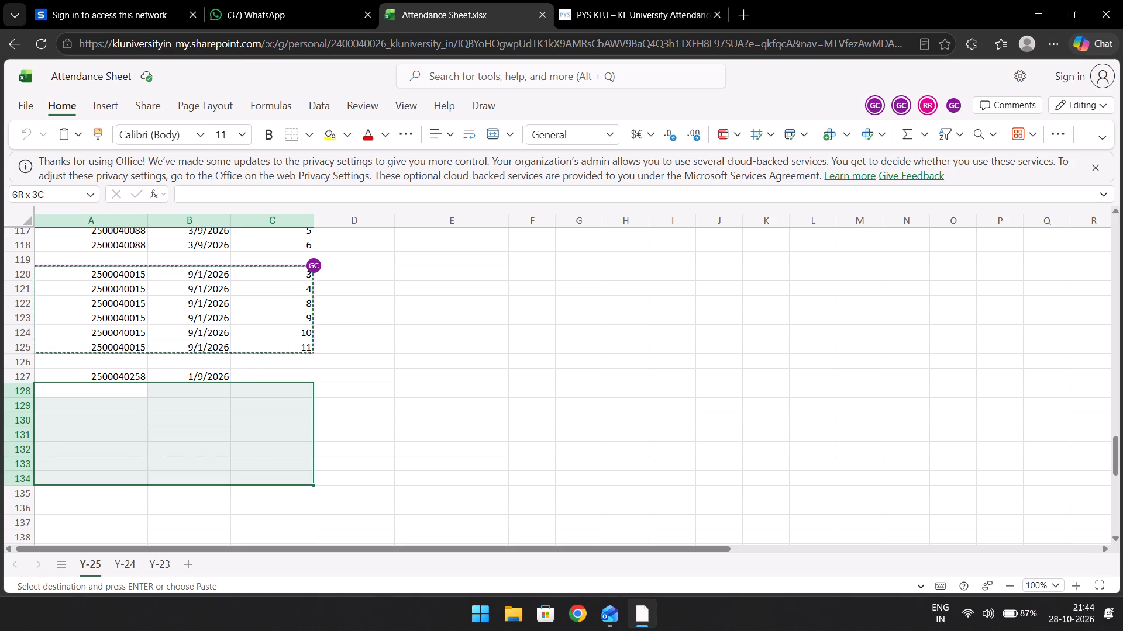
drag(264, 471, 265, 470)
key(ctrl+v)
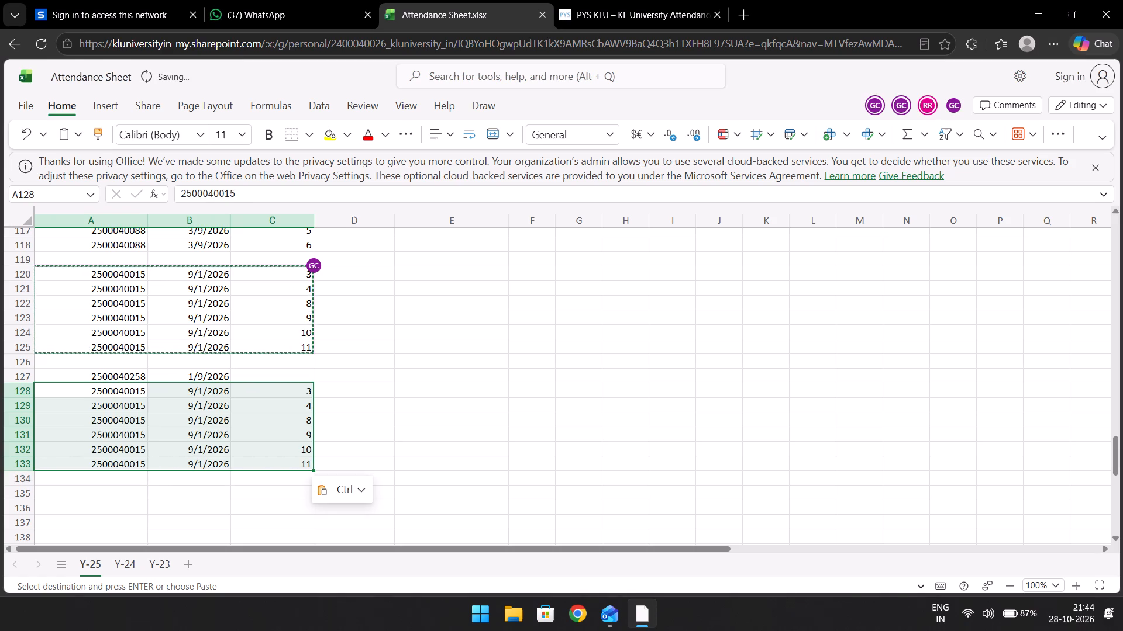
Replace the copied student ID in cell A128 with the new student's ID.
click(143, 388)
click(143, 388)
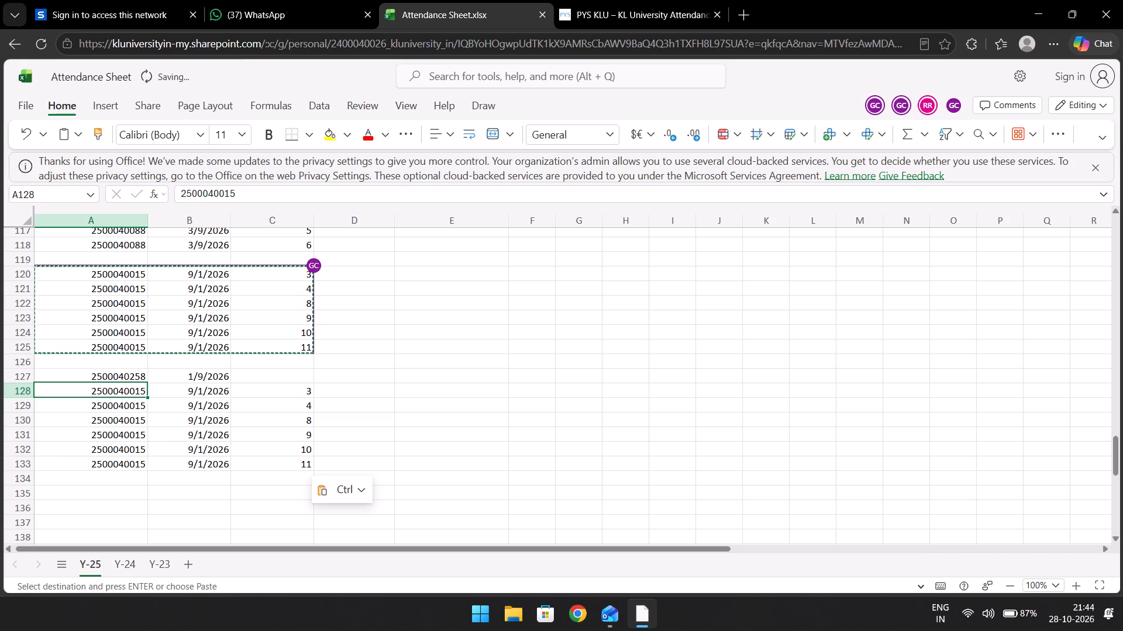
click(136, 395)
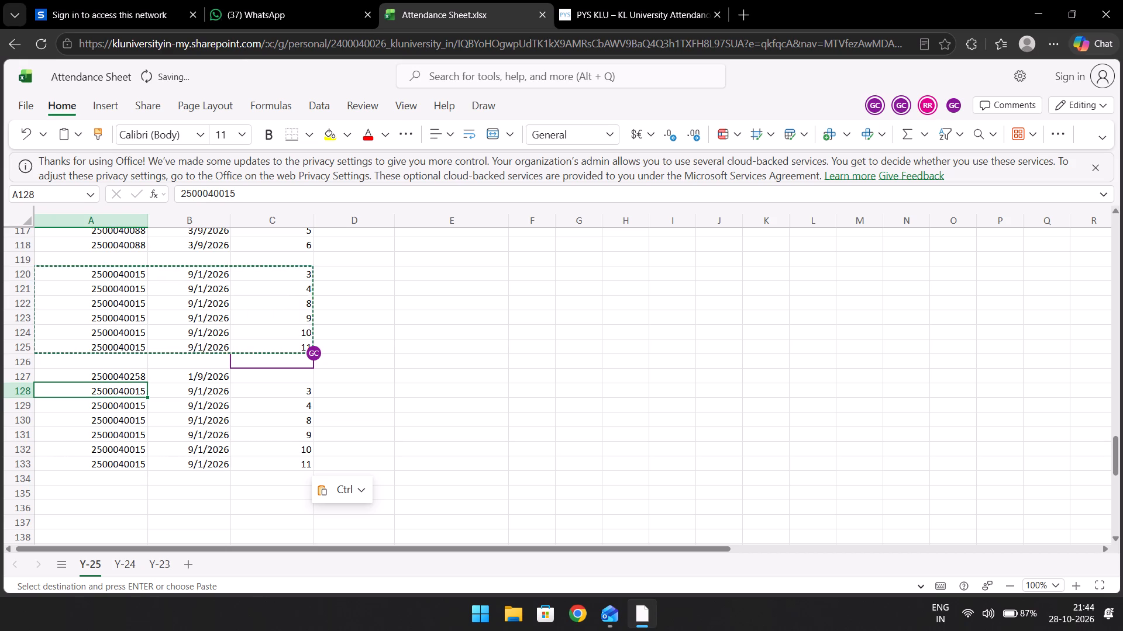
click(139, 393)
click(142, 393)
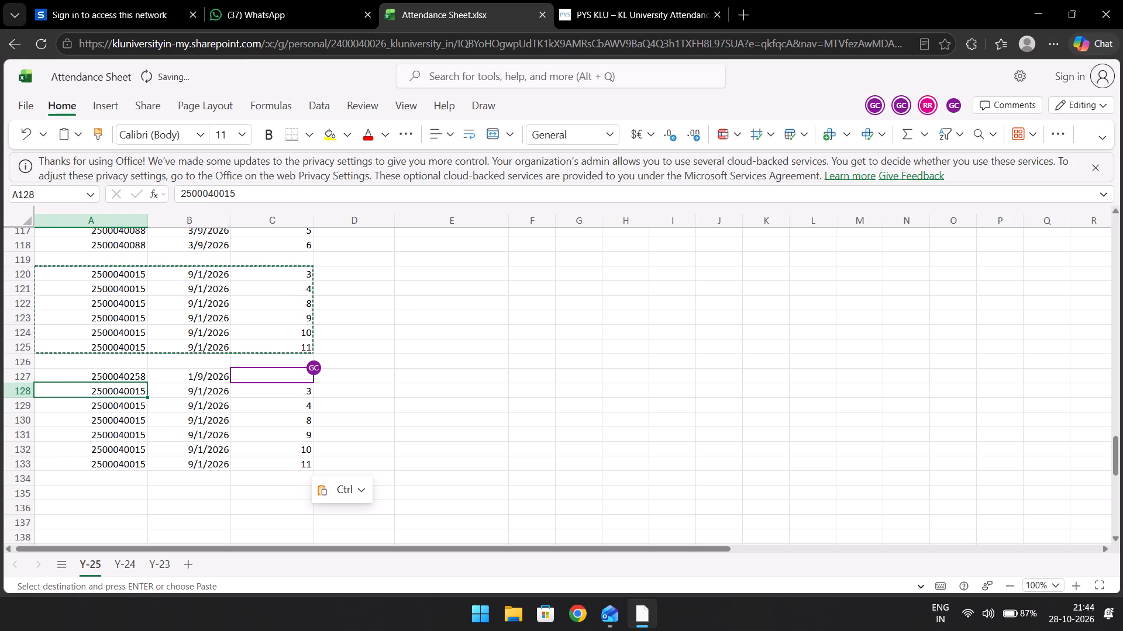
key(BackSpace)
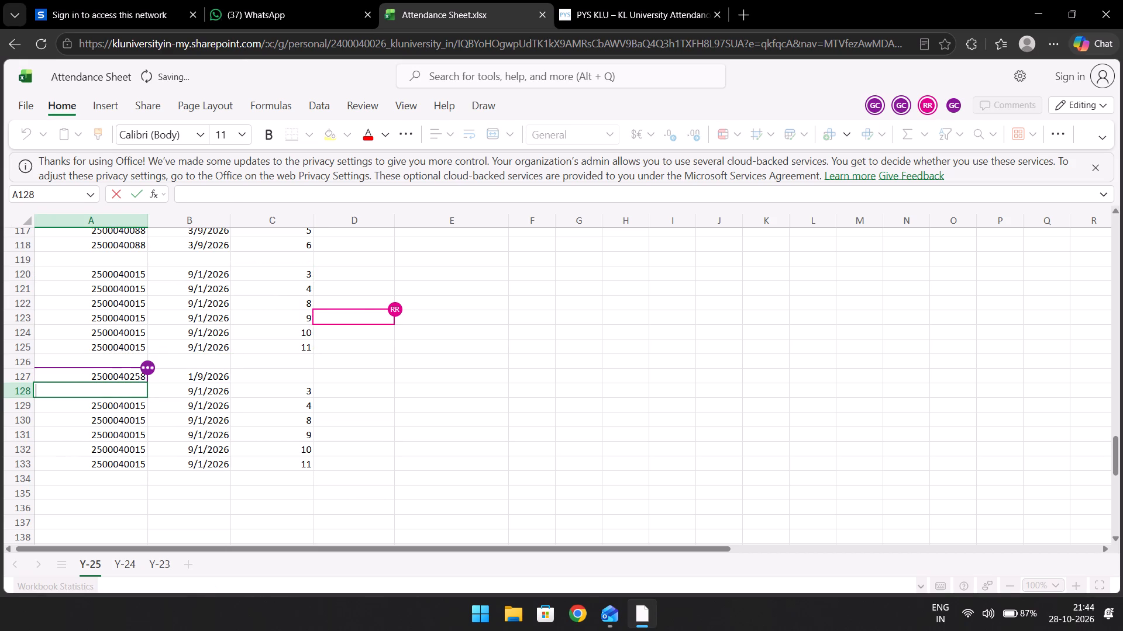
click(129, 391)
key(2)
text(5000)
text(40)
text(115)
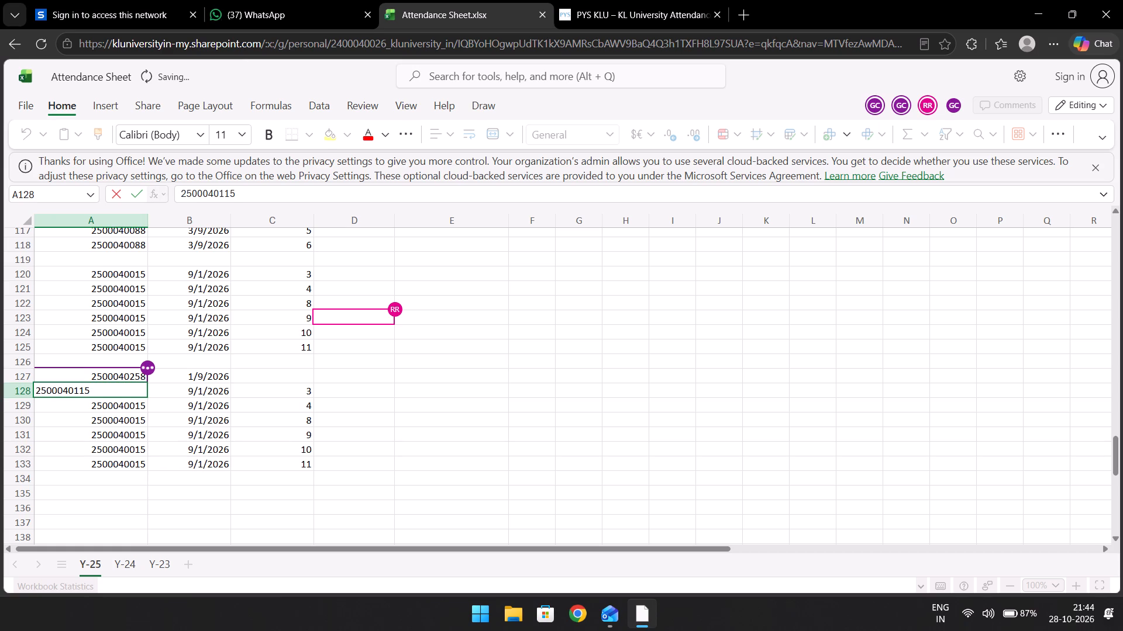
click(123, 485)
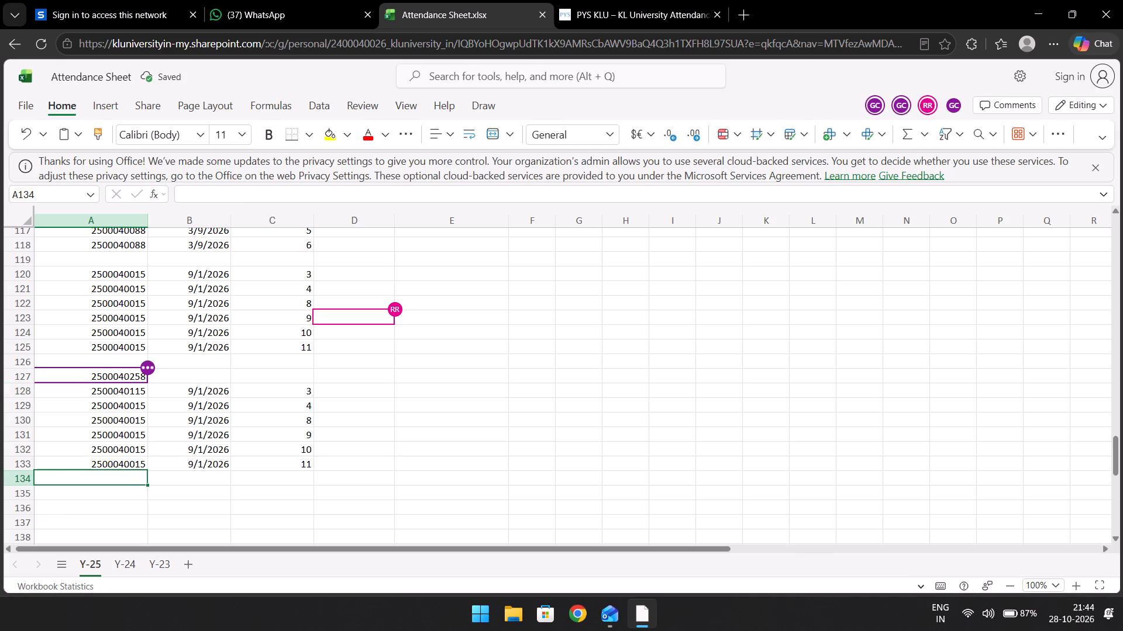
Replace the copied student ID in cell A129 with the new student's ID, matching cell A128.
click(133, 404)
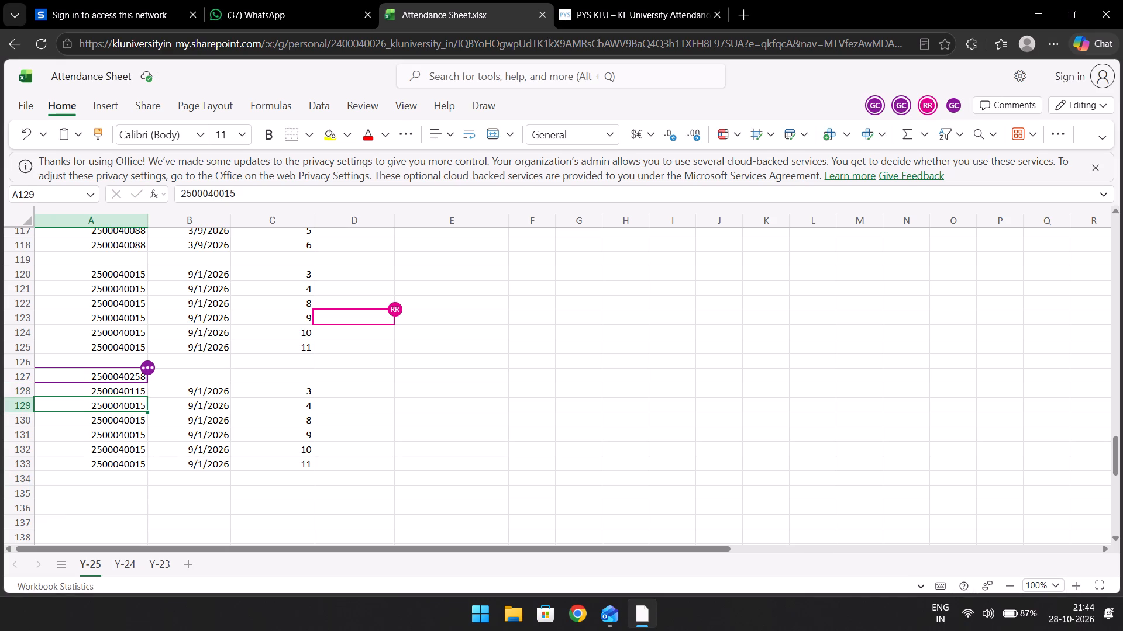
click(126, 408)
right_click(135, 408)
click(118, 405)
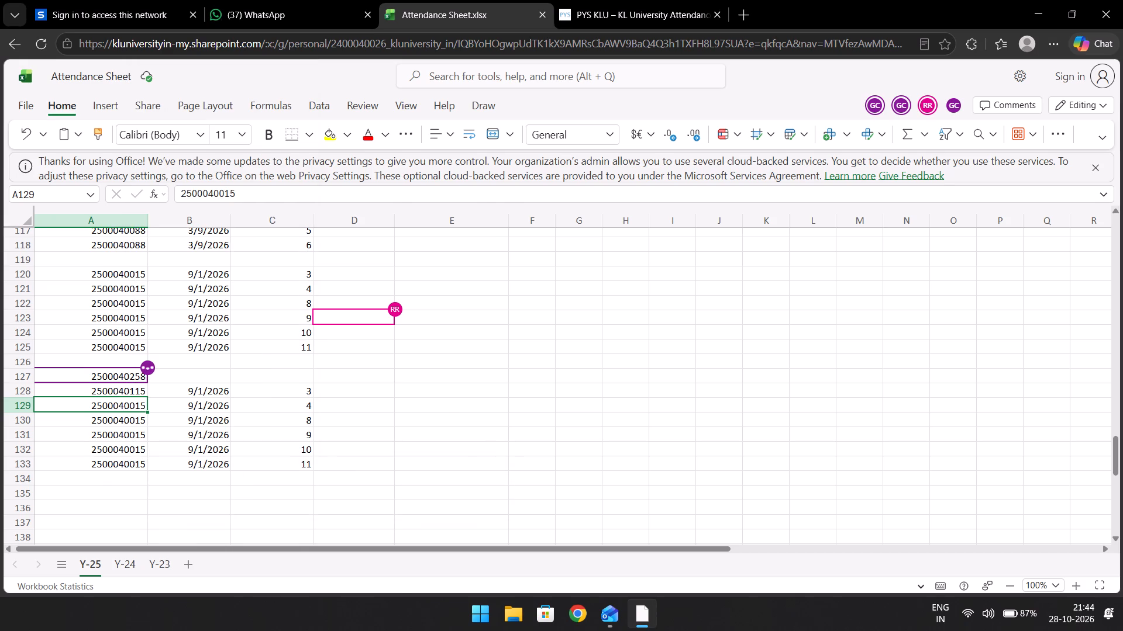
click(119, 406)
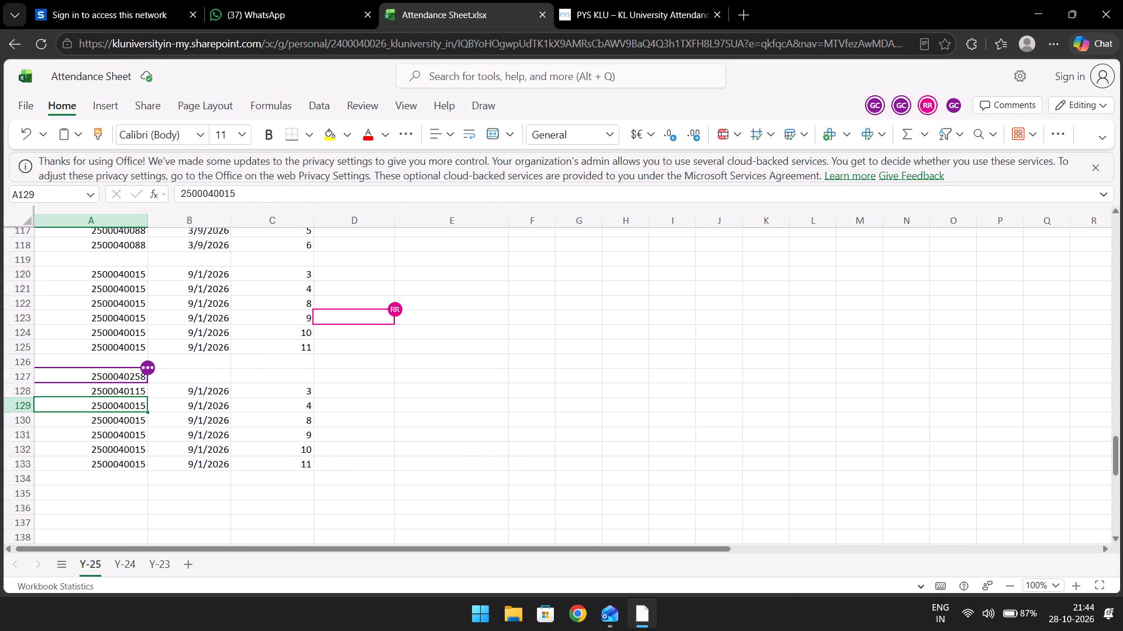
click(129, 404)
triple_click(129, 404)
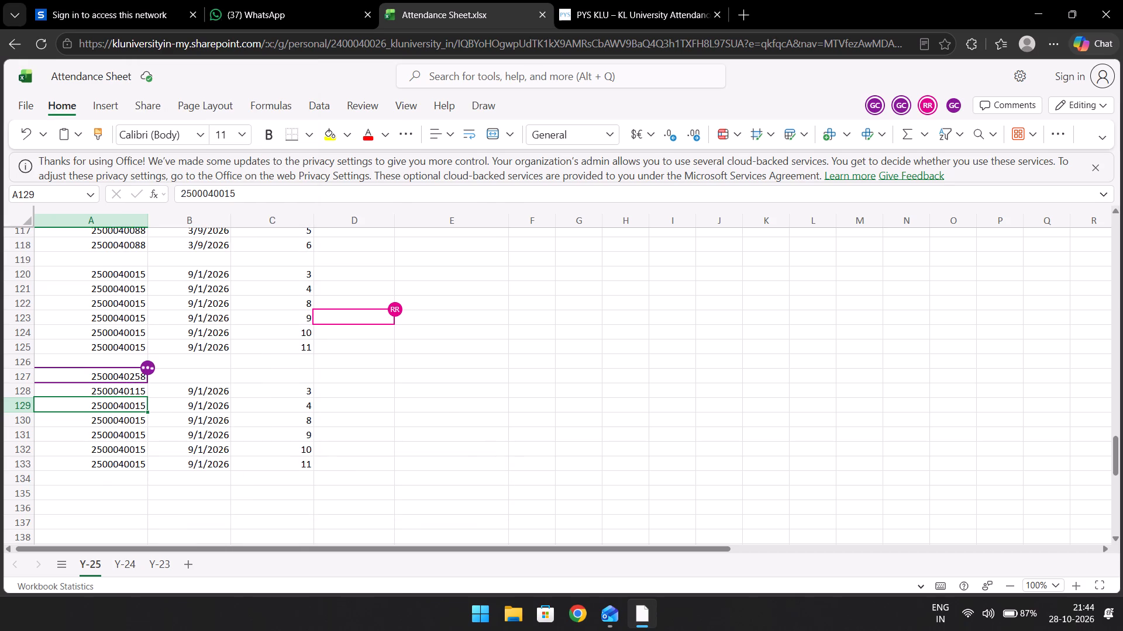
click(129, 404)
click(129, 404)
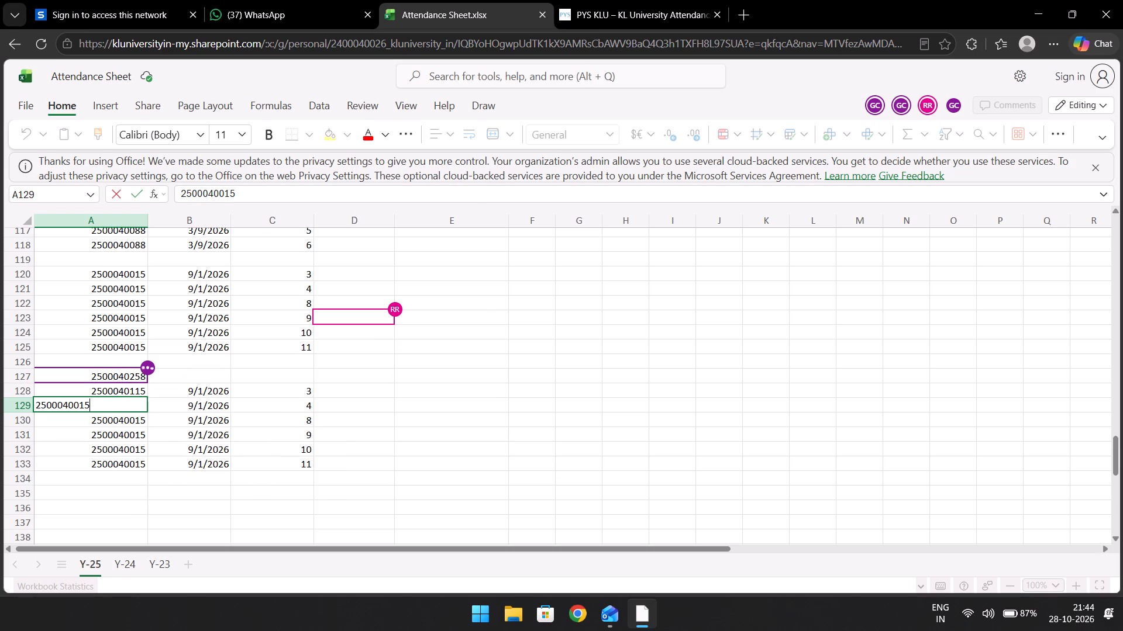
key(BackSpace)
key(BackSpace)
key(BackSpace)
text(115)
key(Return)
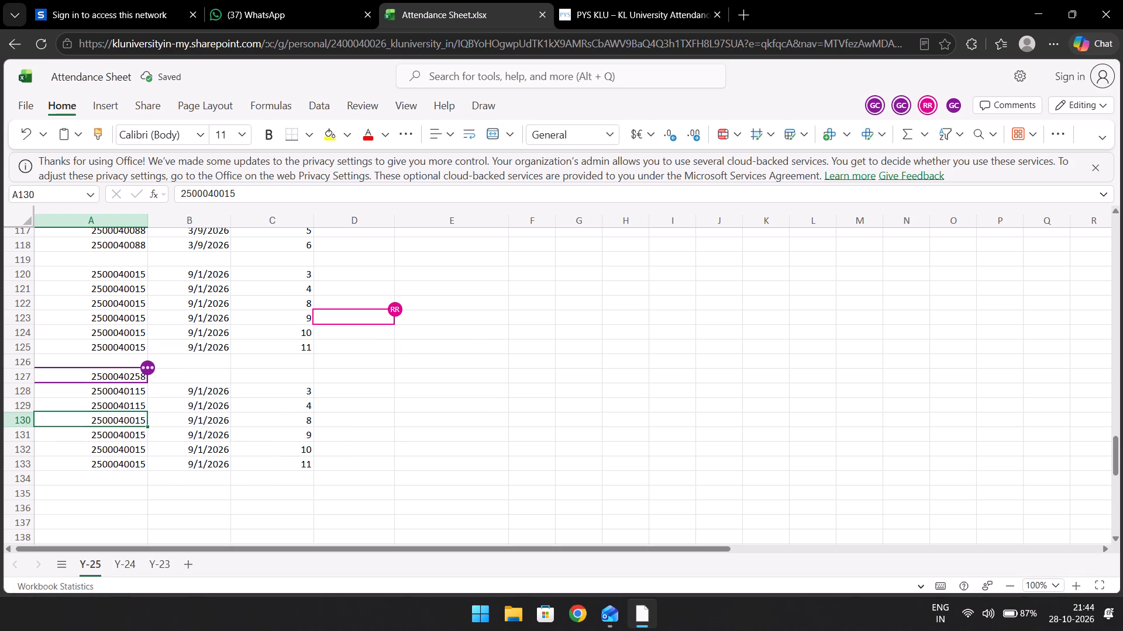
Replace the copied student IDs in cells A130 and A131 with the same new student ID used in A128.
click(123, 428)
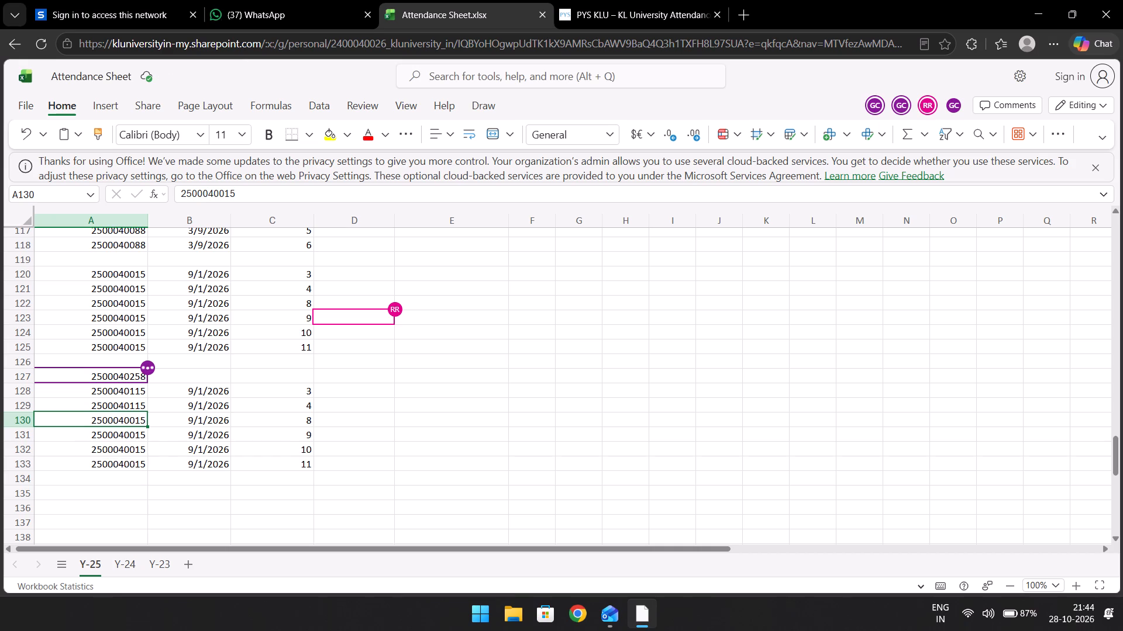
double_click(128, 420)
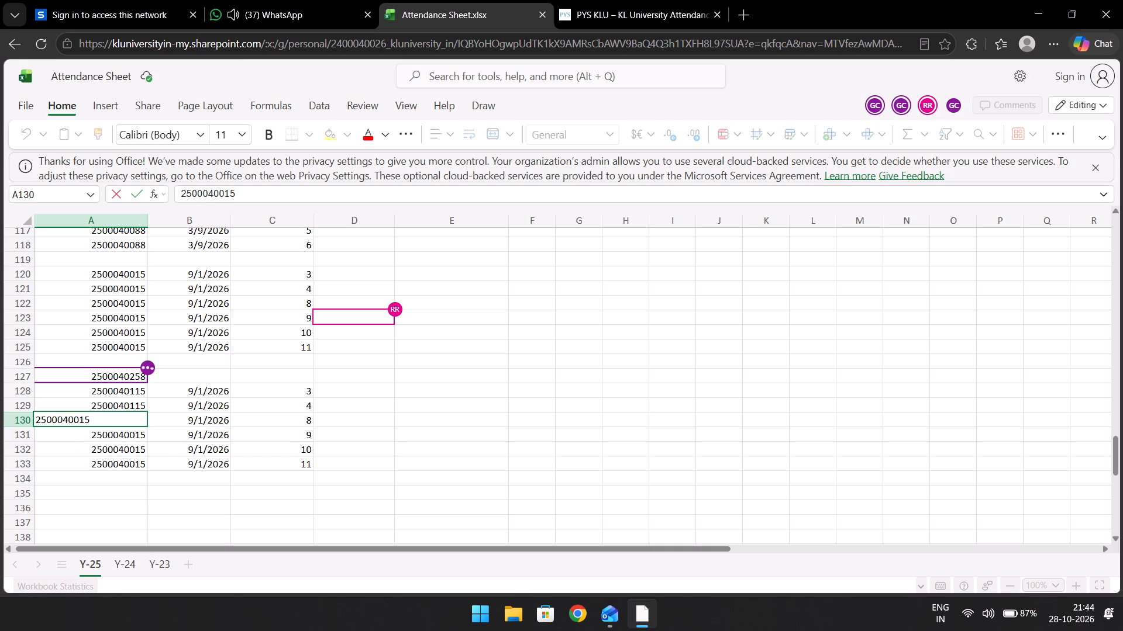
key(BackSpace)
key(BackSpace)
key(BackSpace)
text(115)
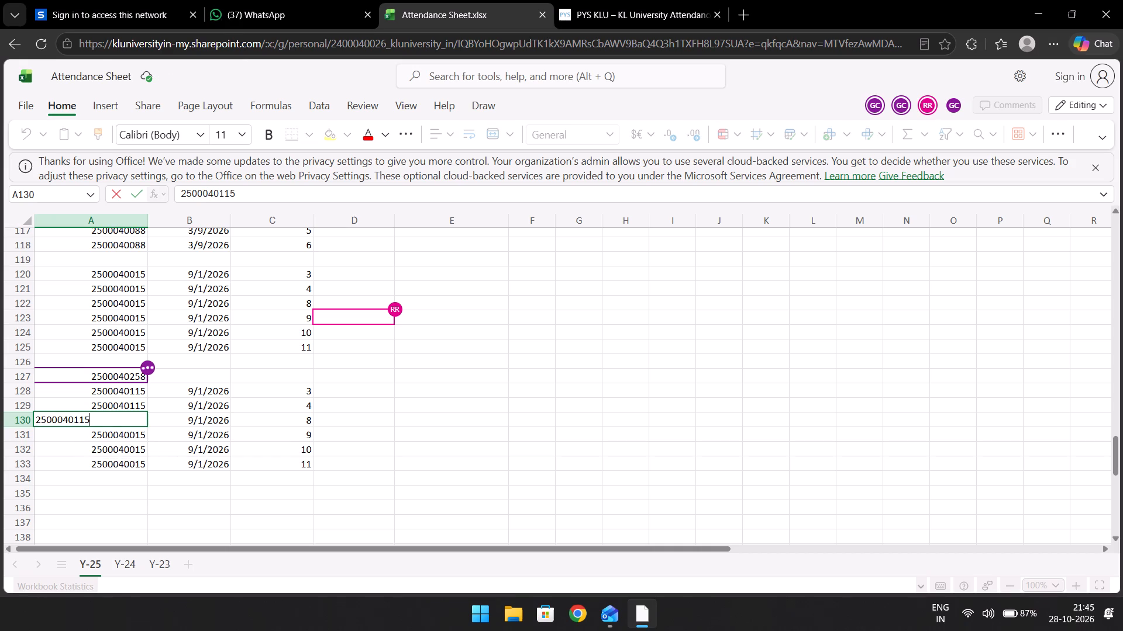
click(120, 439)
double_click(130, 438)
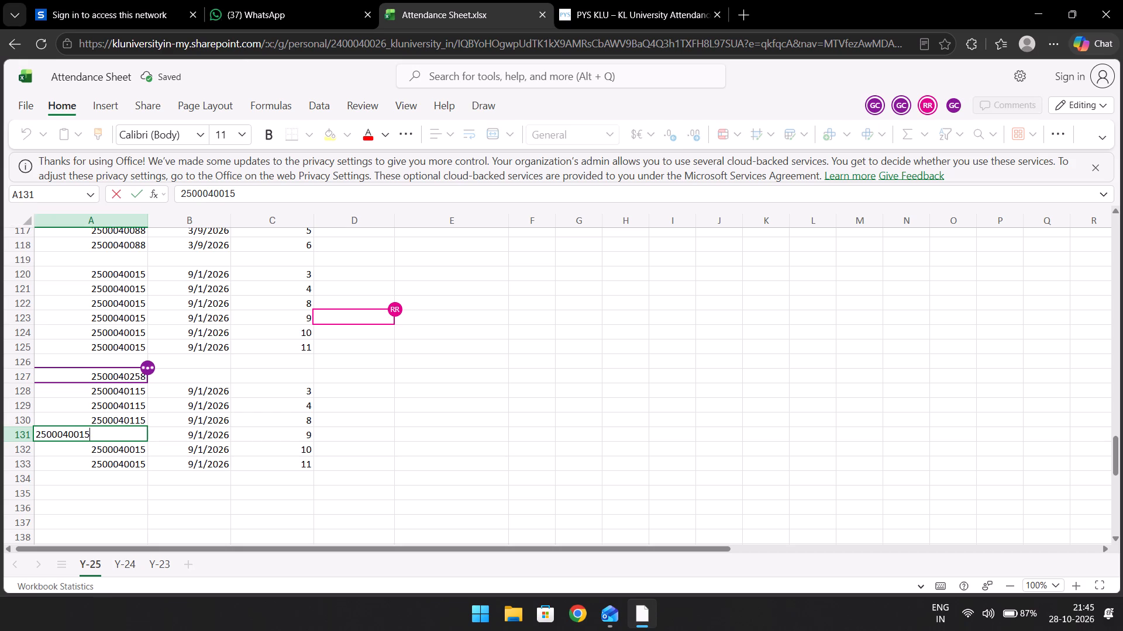
key(BackSpace)
key(BackSpace)
key(BackSpace)
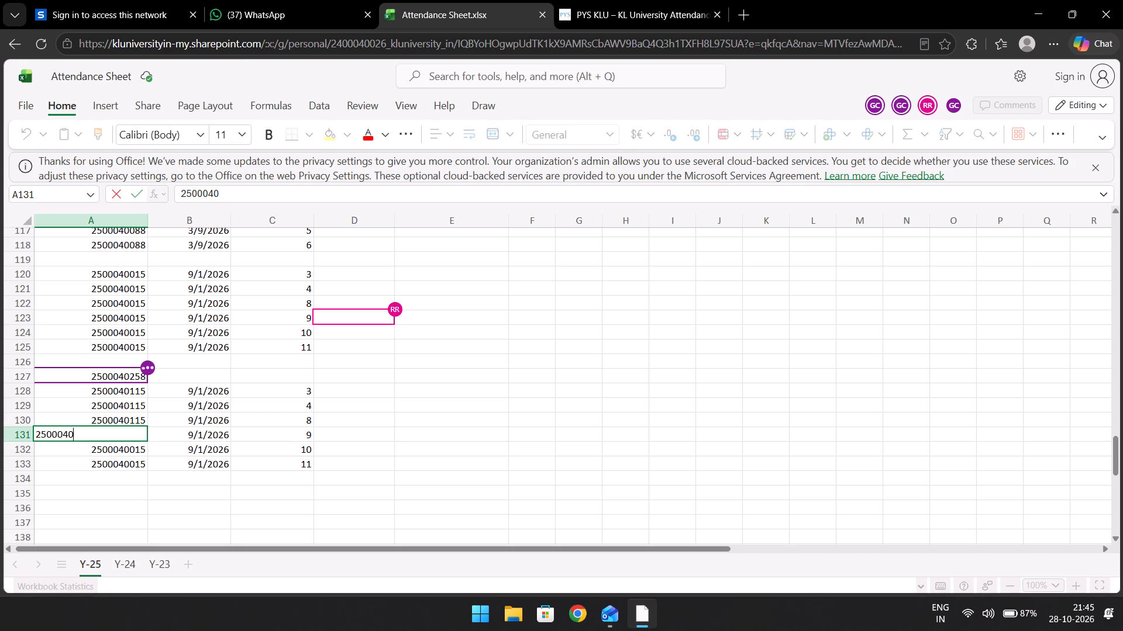
text(115)
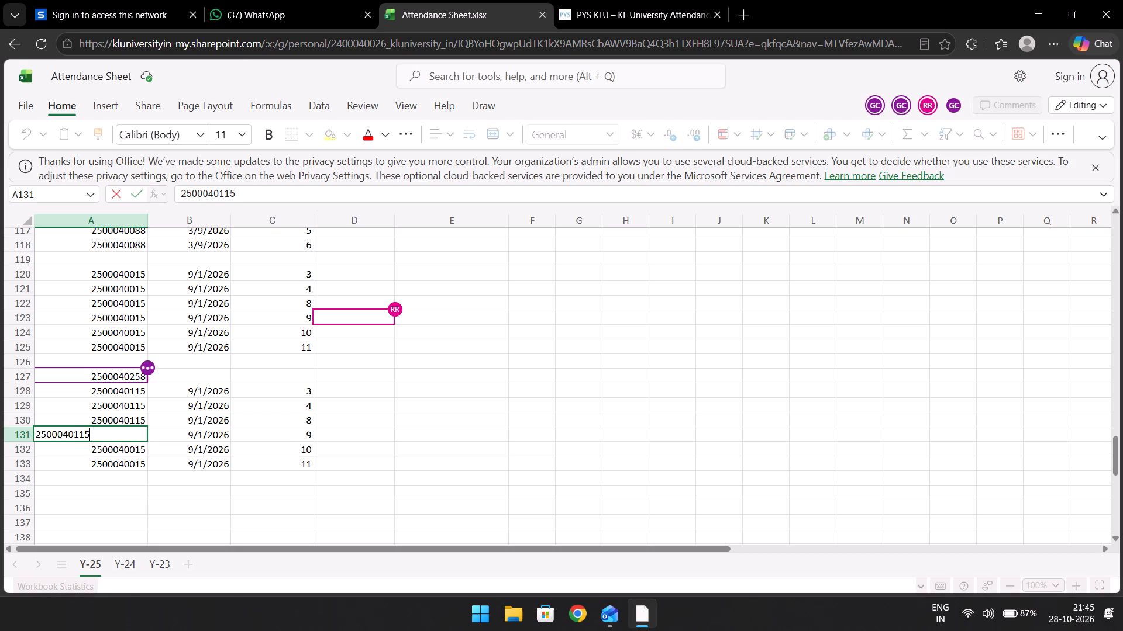
double_click(116, 438)
key(Return)
Replace the copied student IDs in cells A132 and A133 with the new student's ID to complete the six-row block.
double_click(135, 450)
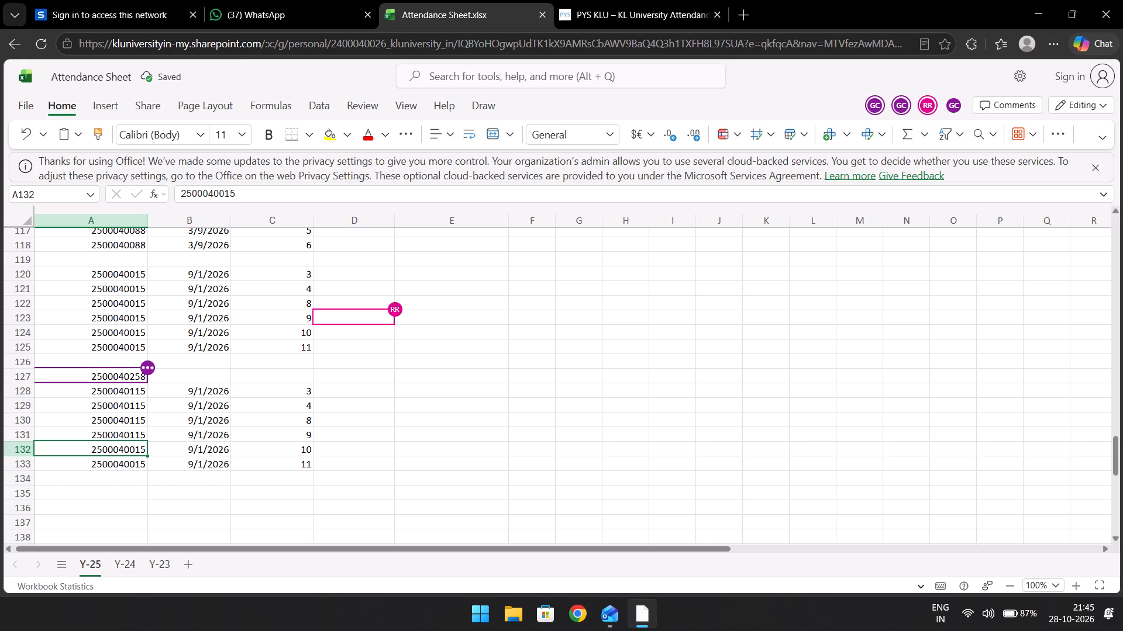
key(BackSpace)
key(BackSpace)
key(BackSpace)
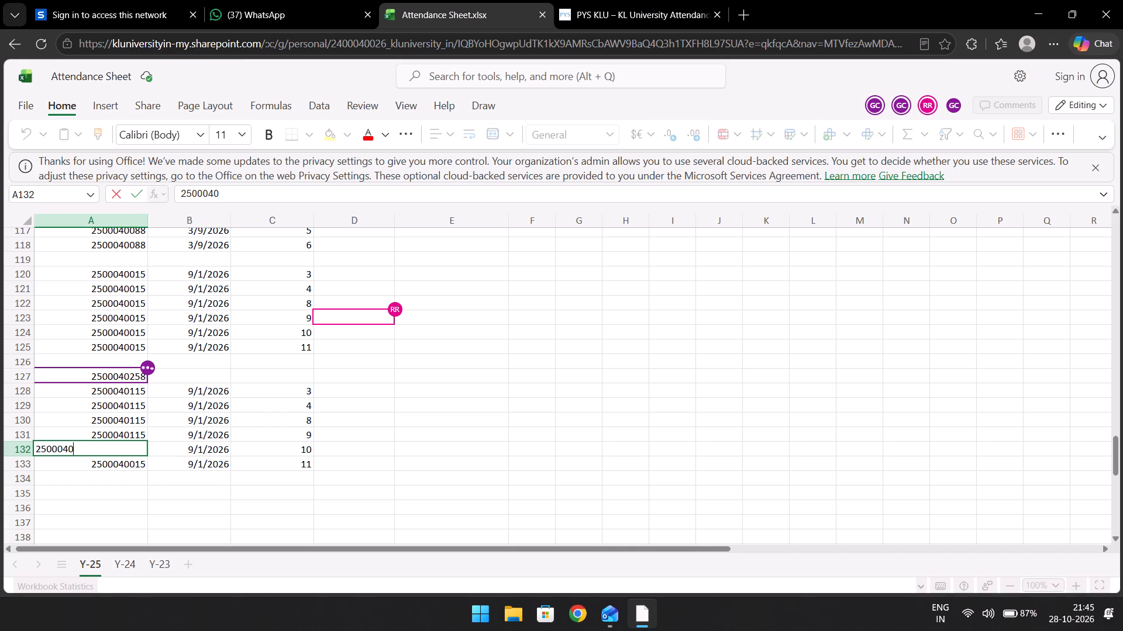
text(115)
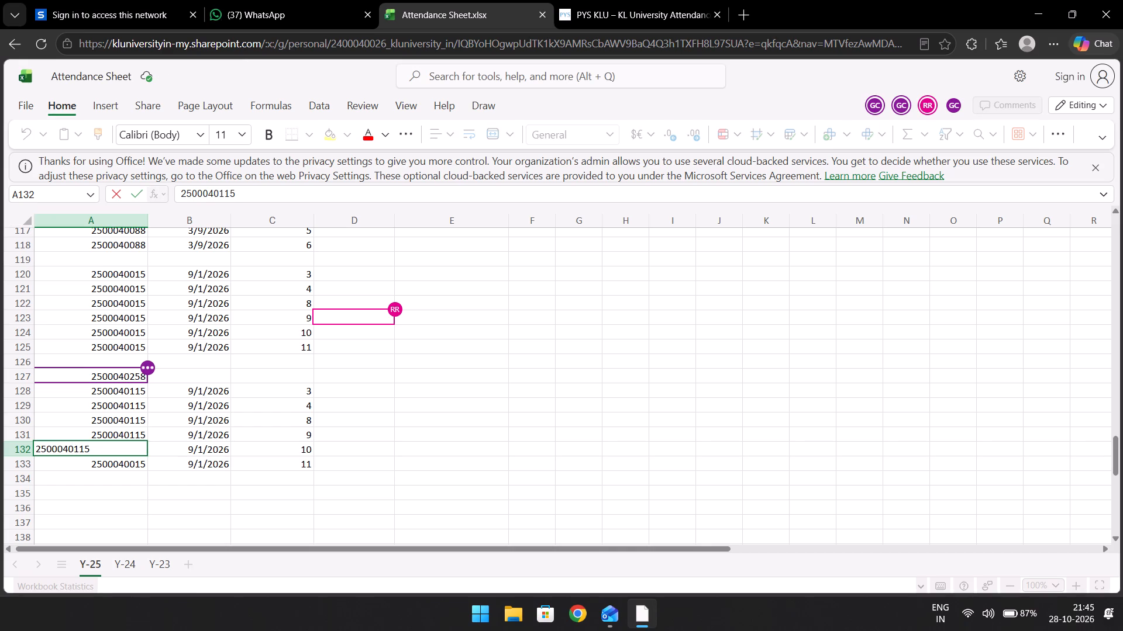
click(135, 450)
key(Return)
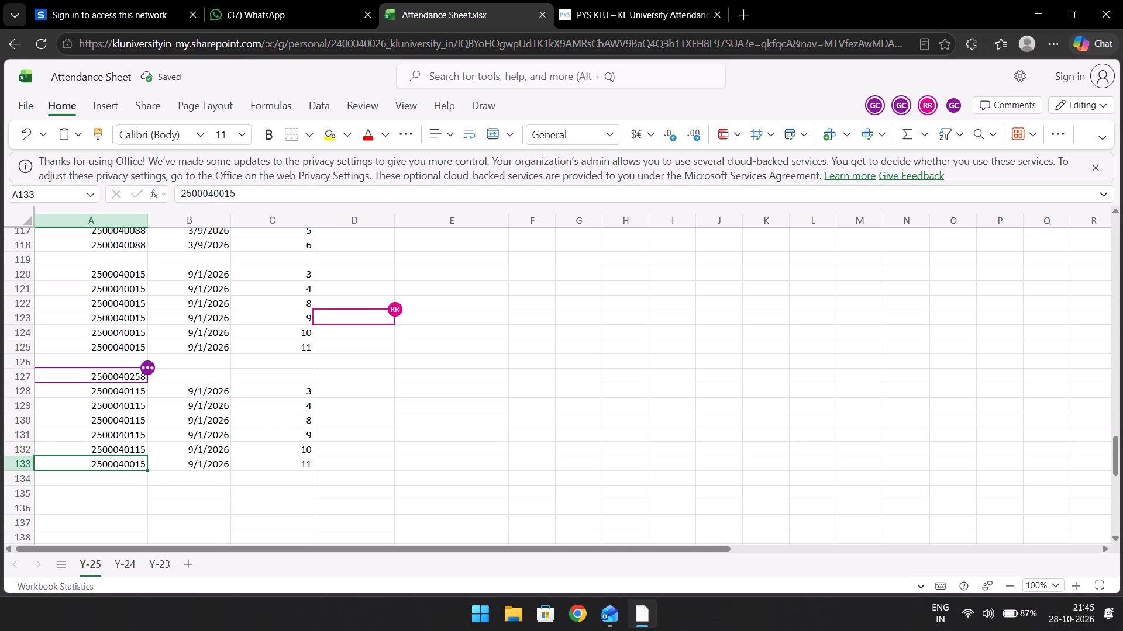
double_click(128, 466)
key(BackSpace)
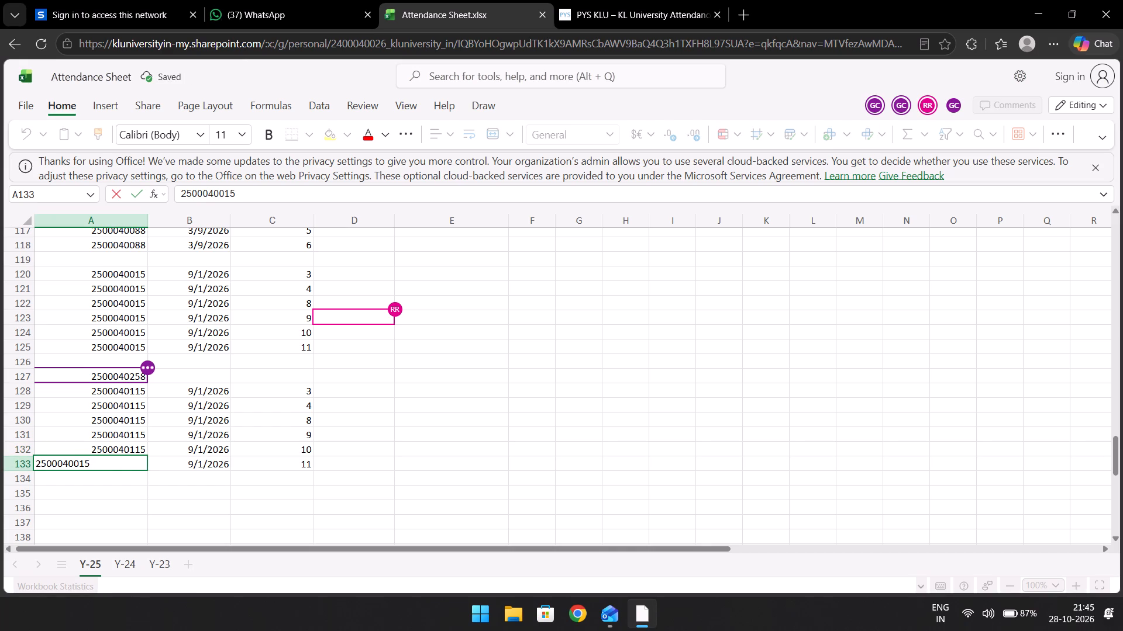
key(BackSpace)
key(BackSpace)
text(115)
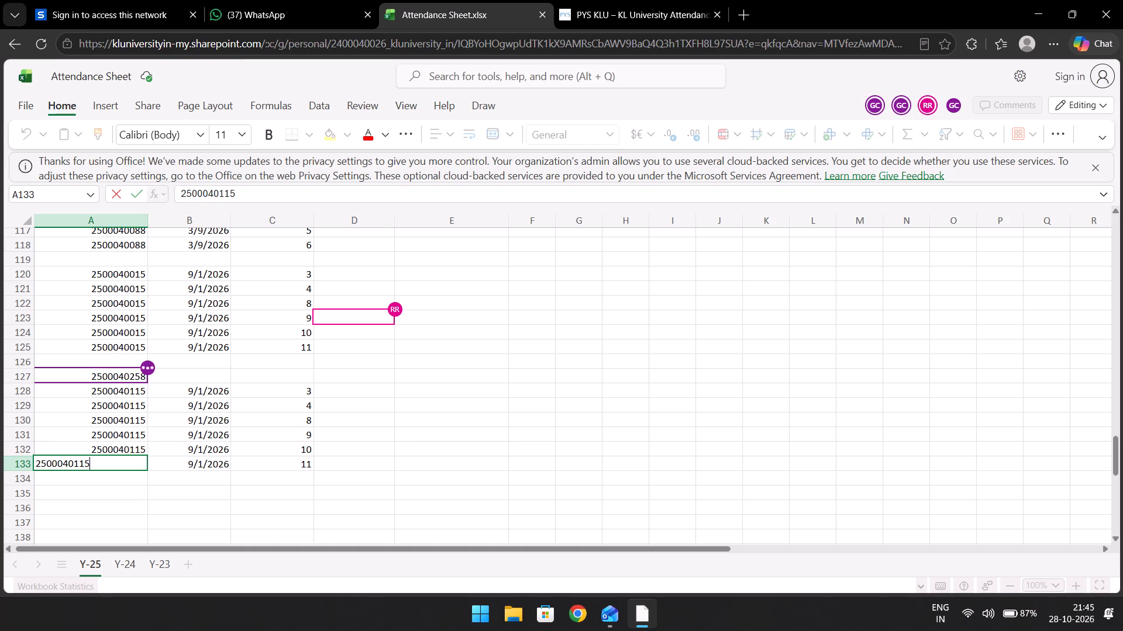
key(Return)
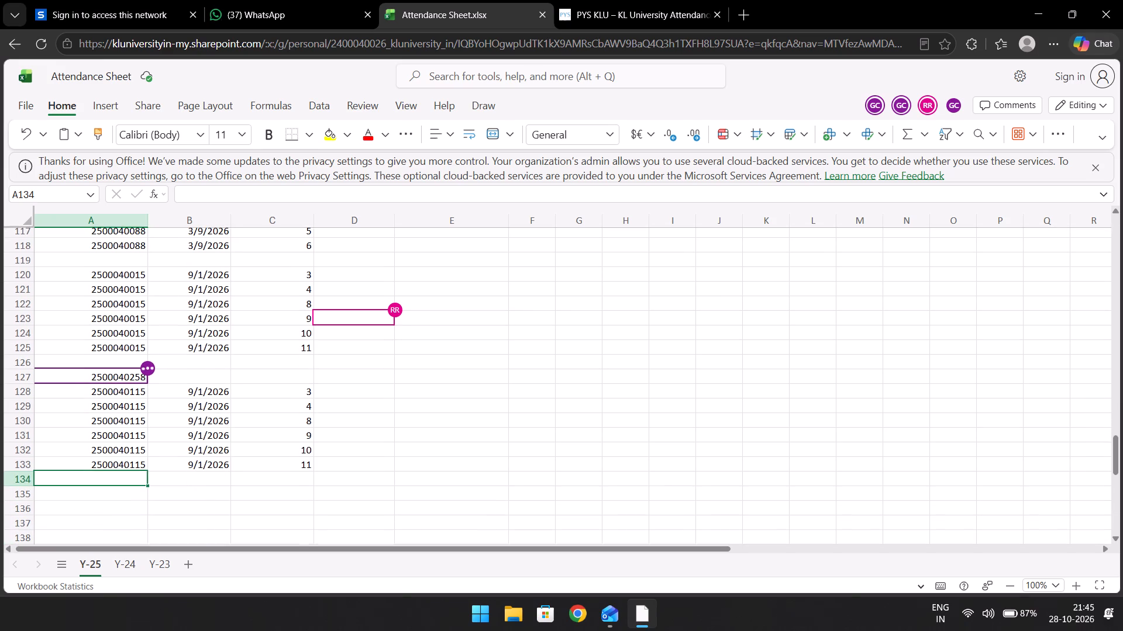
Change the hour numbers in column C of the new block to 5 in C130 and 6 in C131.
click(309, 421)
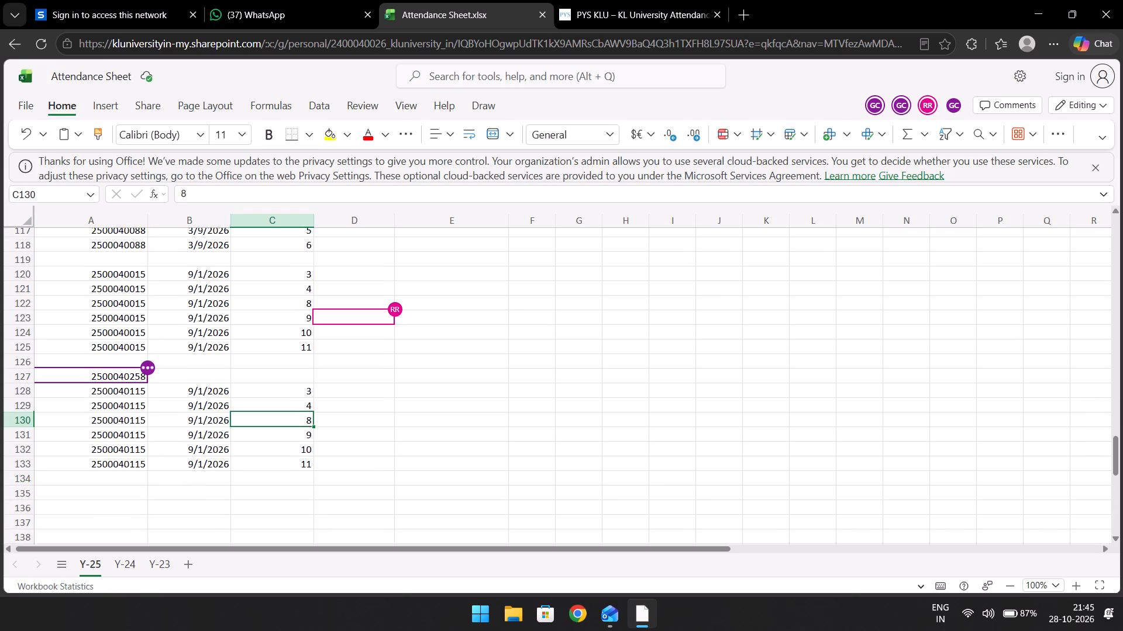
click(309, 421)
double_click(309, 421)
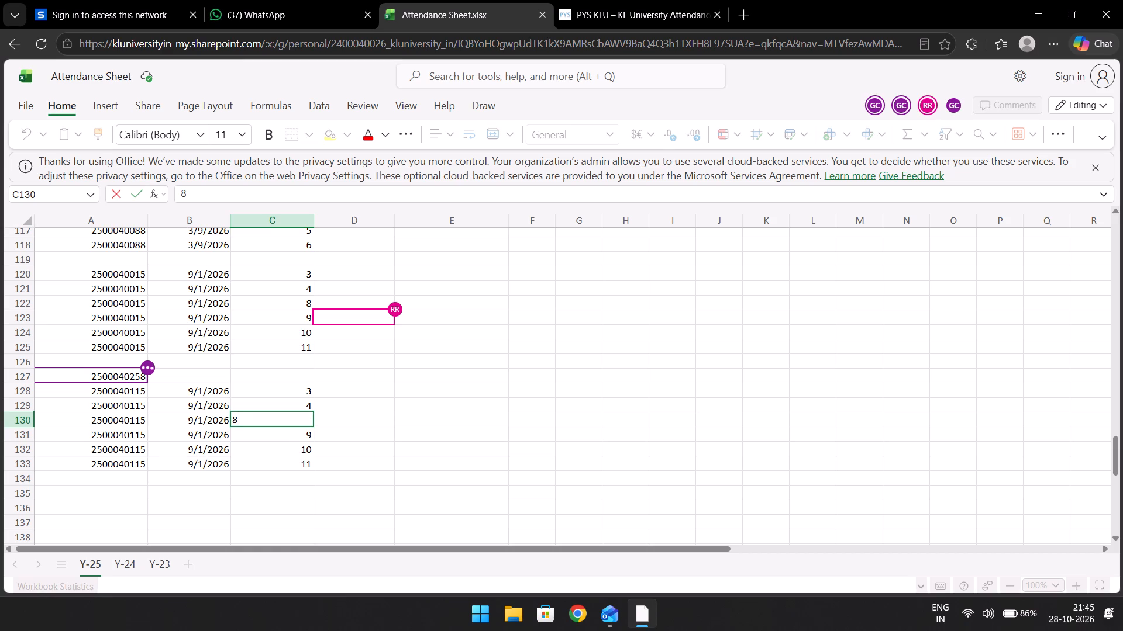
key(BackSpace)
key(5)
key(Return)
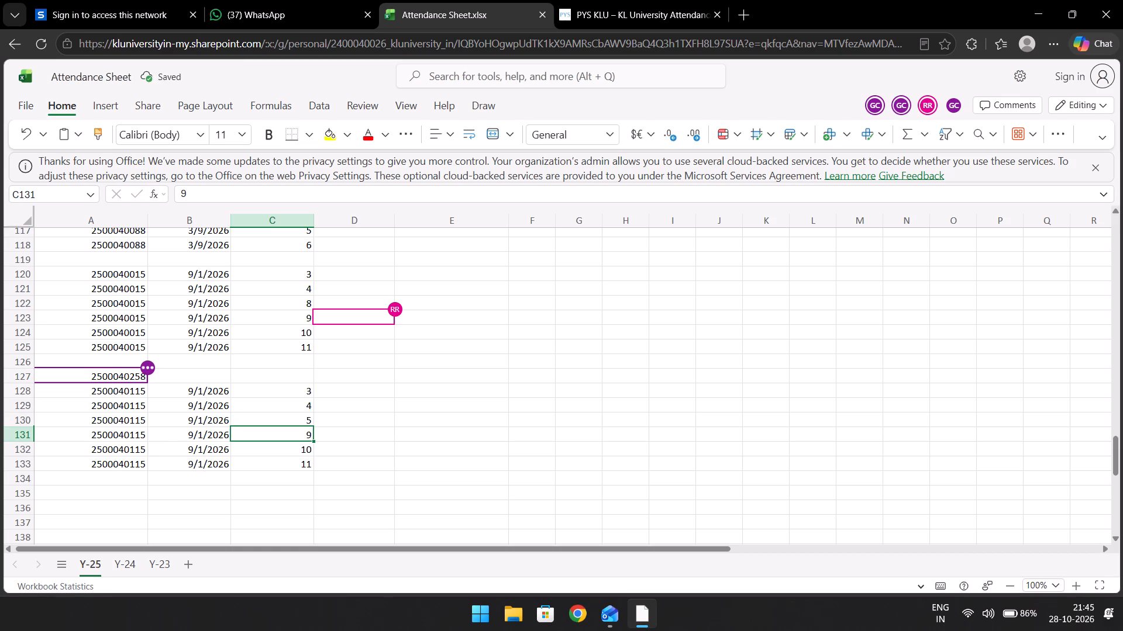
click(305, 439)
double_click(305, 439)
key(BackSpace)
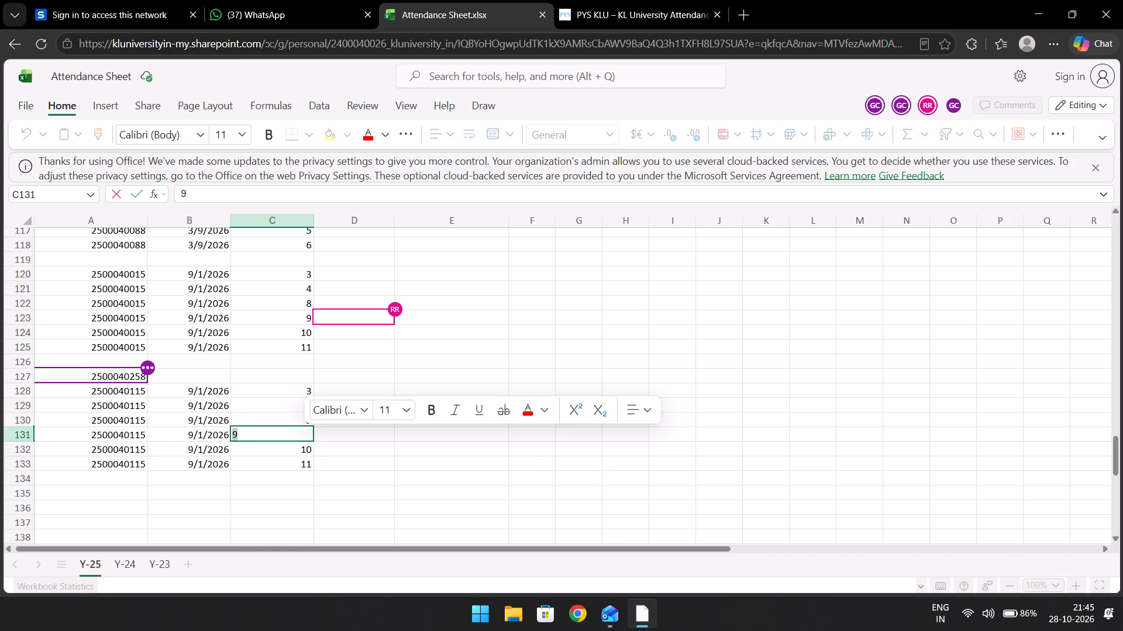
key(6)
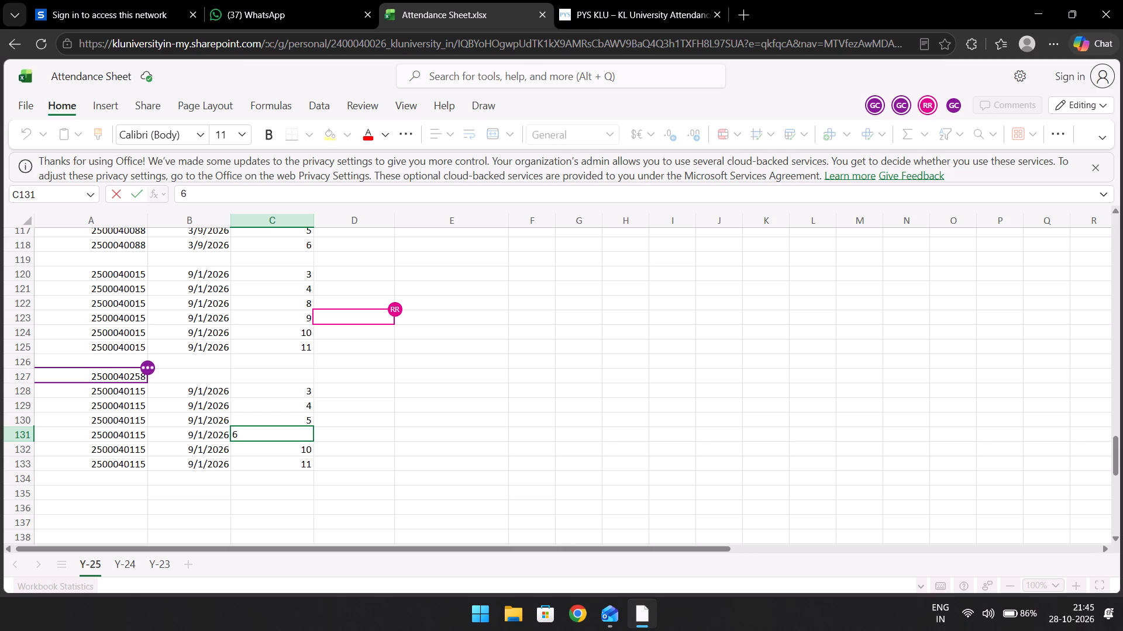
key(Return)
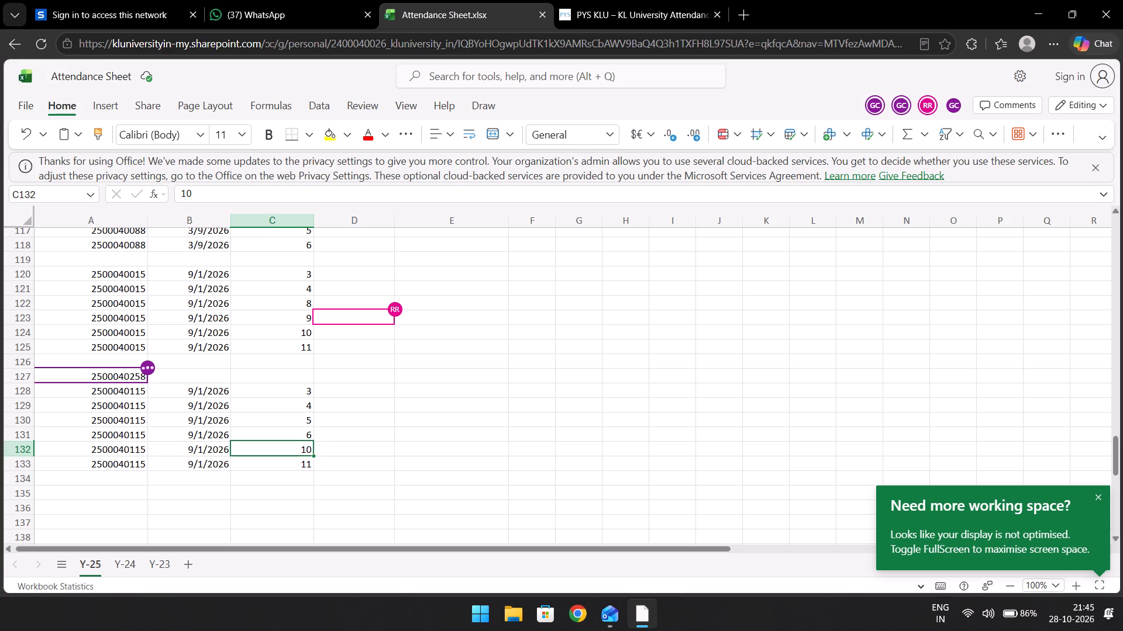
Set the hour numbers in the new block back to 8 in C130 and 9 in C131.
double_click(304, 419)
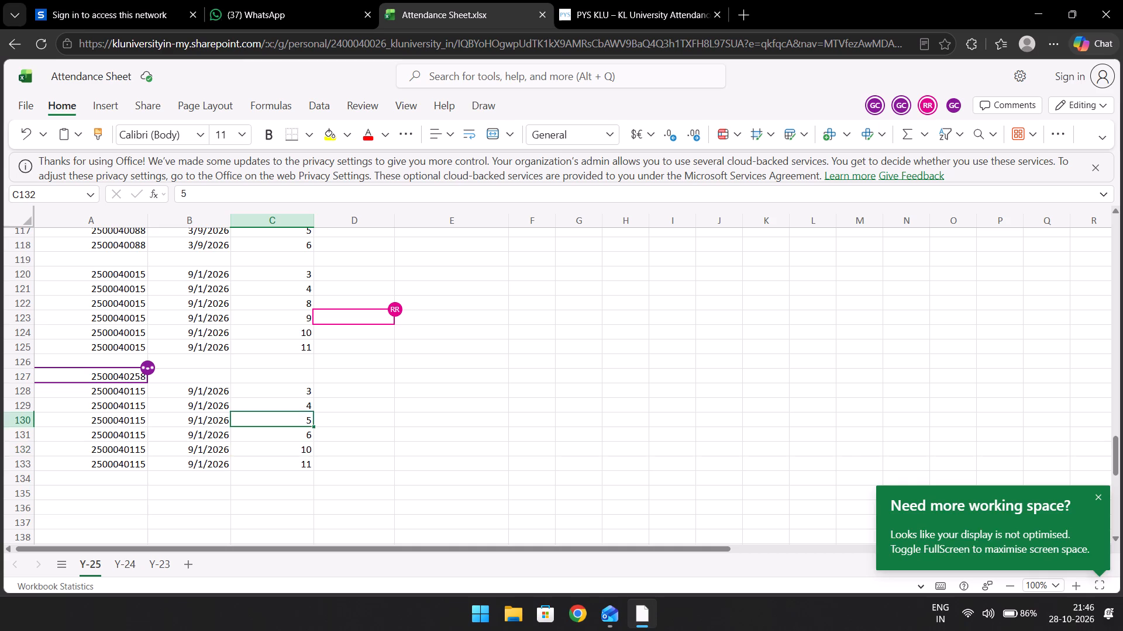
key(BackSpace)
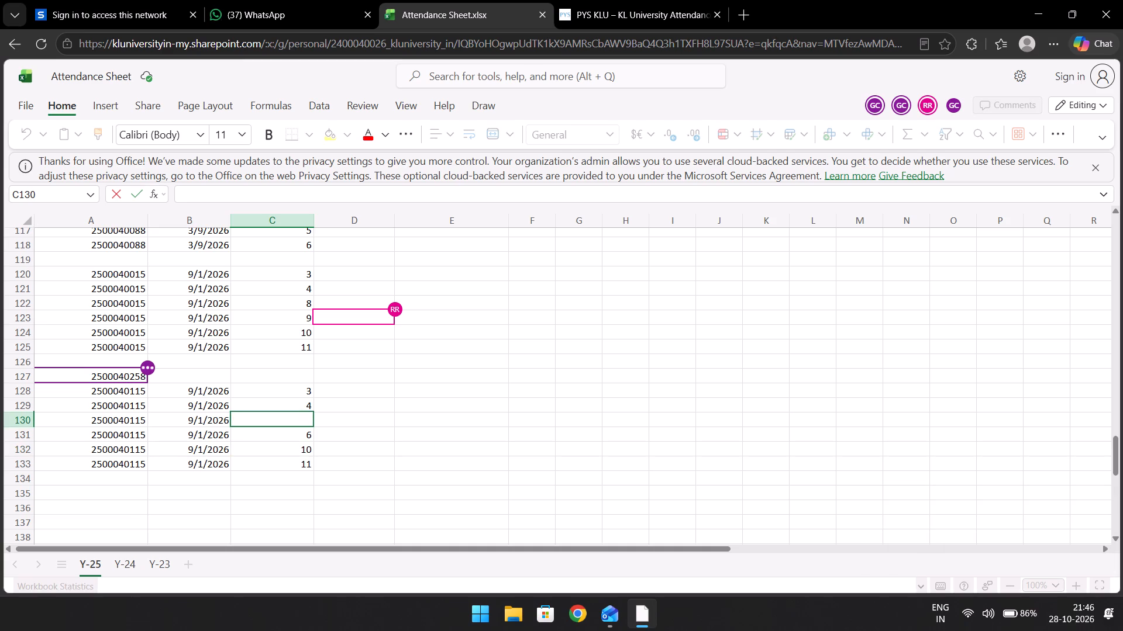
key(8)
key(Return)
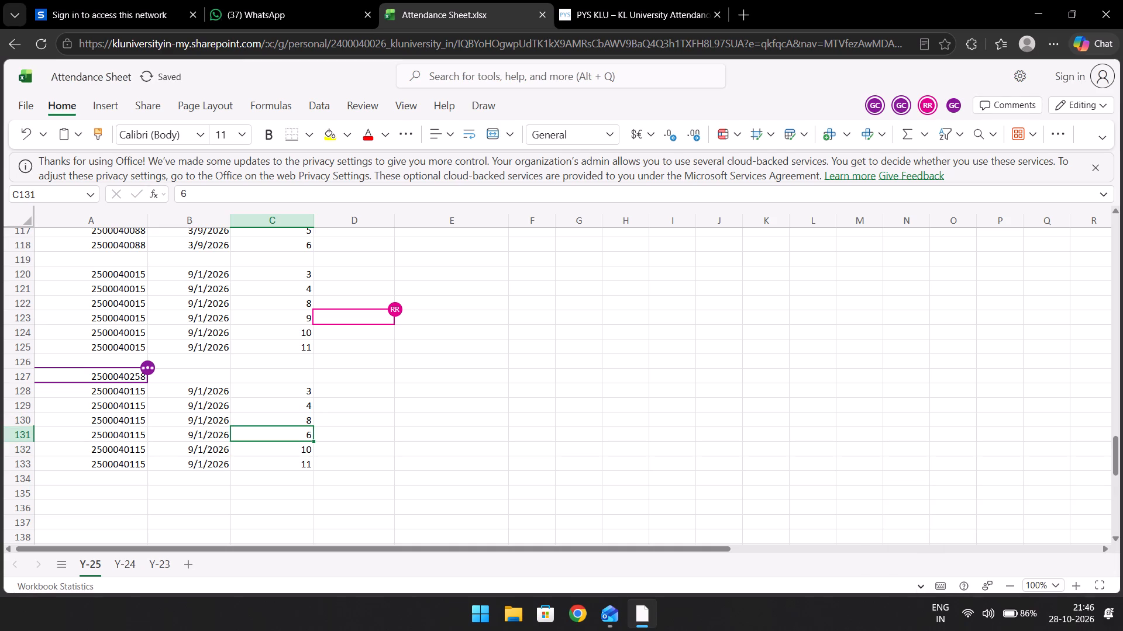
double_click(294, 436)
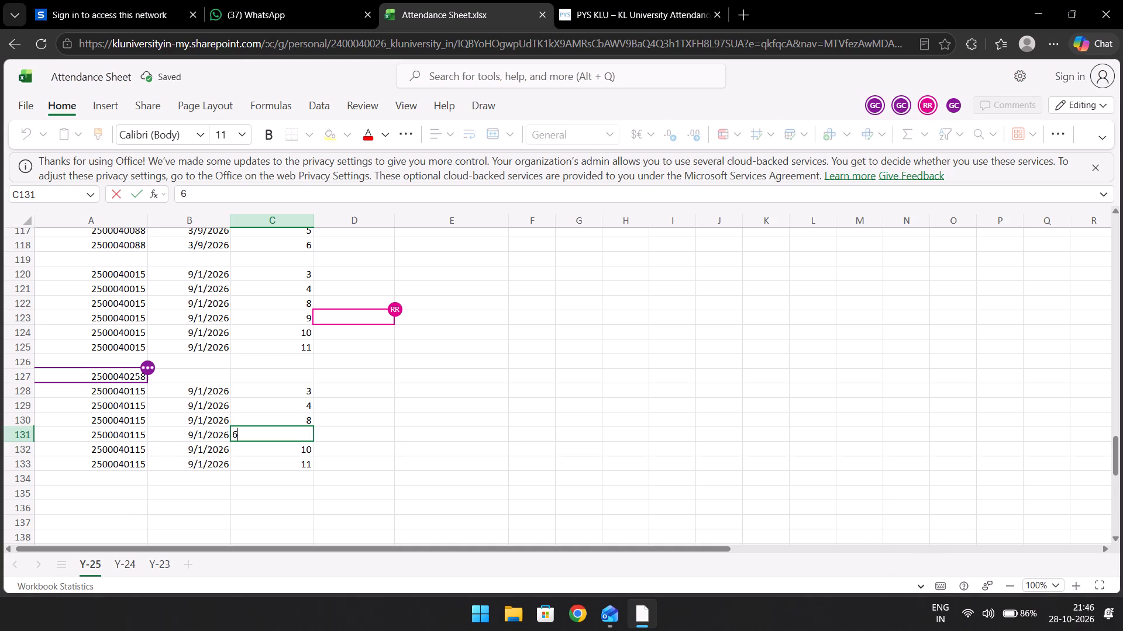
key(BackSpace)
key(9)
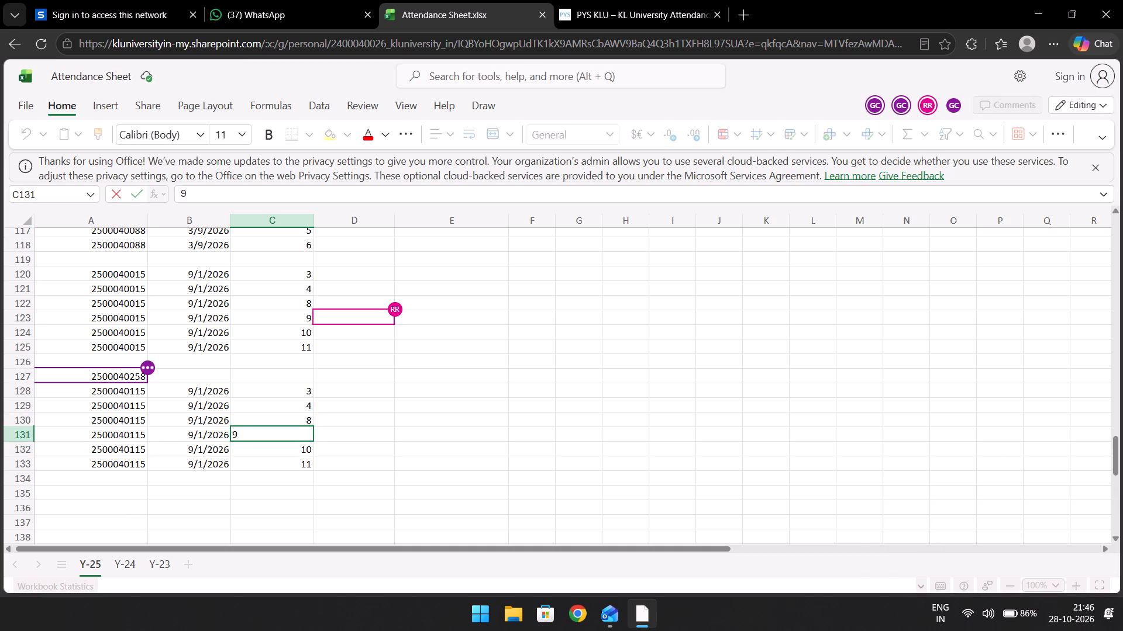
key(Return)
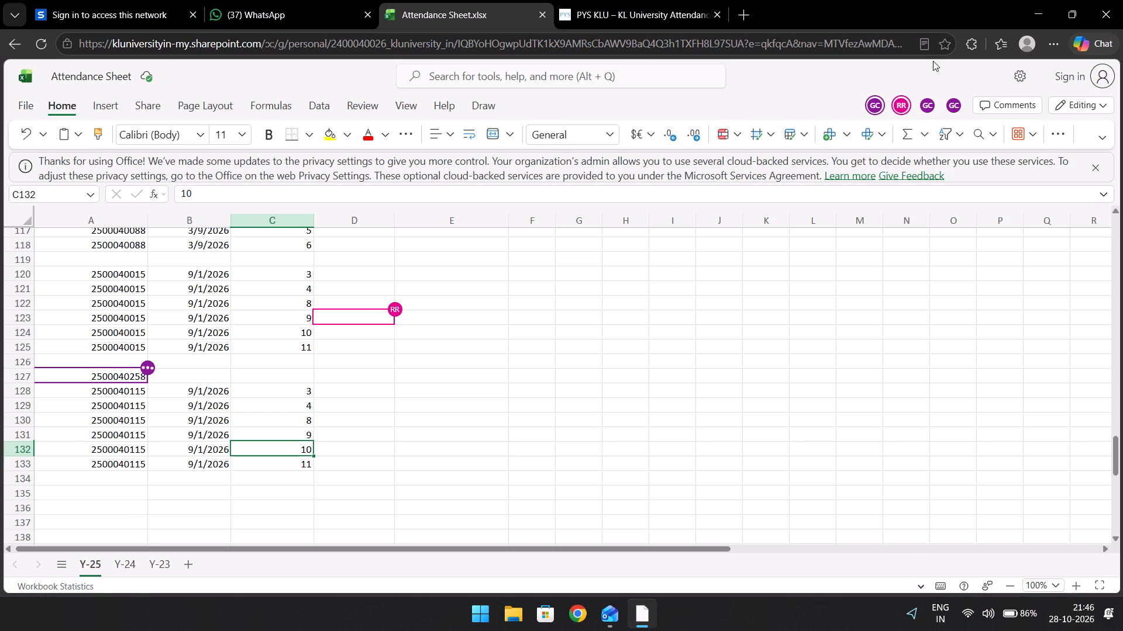
Close the browser window containing the attendance workbook.
click(1122, 0)
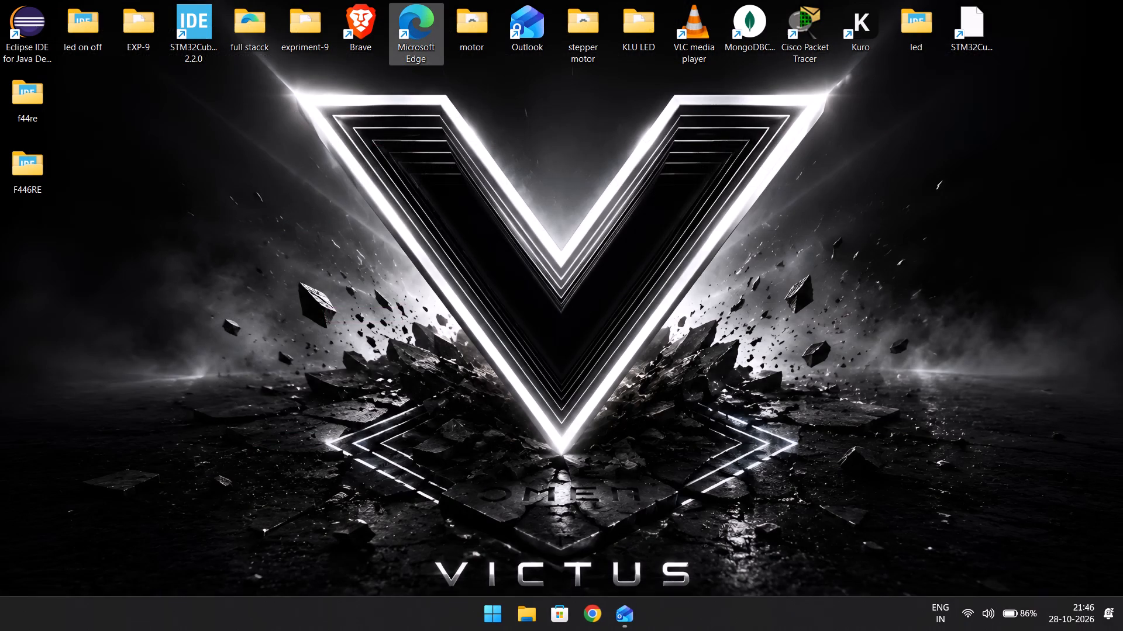
Launch Microsoft Edge from the desktop.
double_click(429, 26)
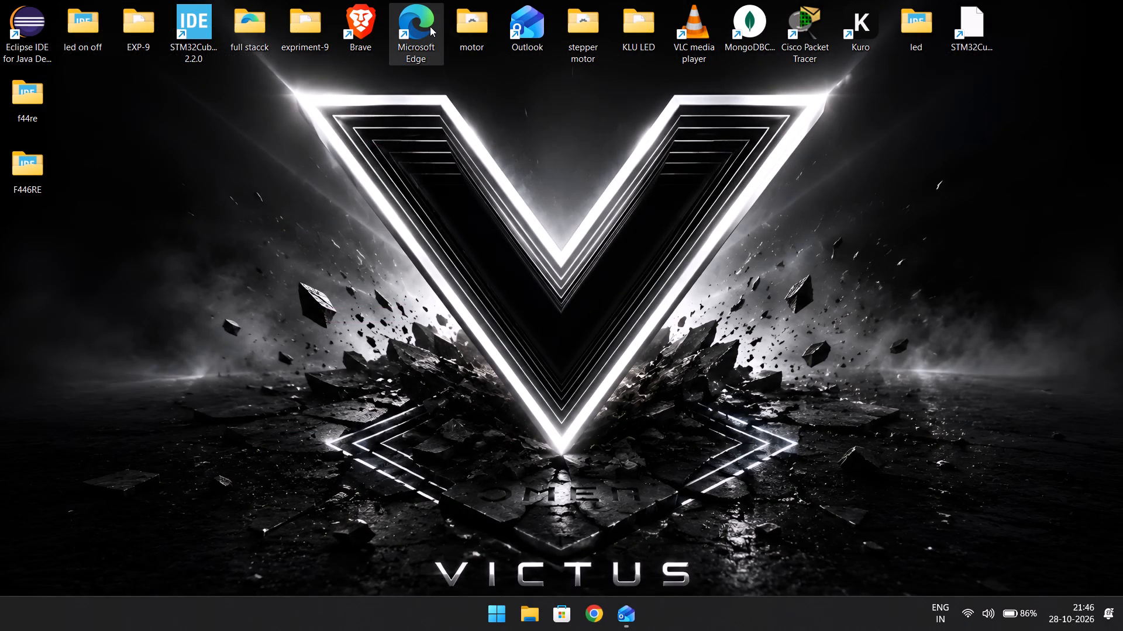
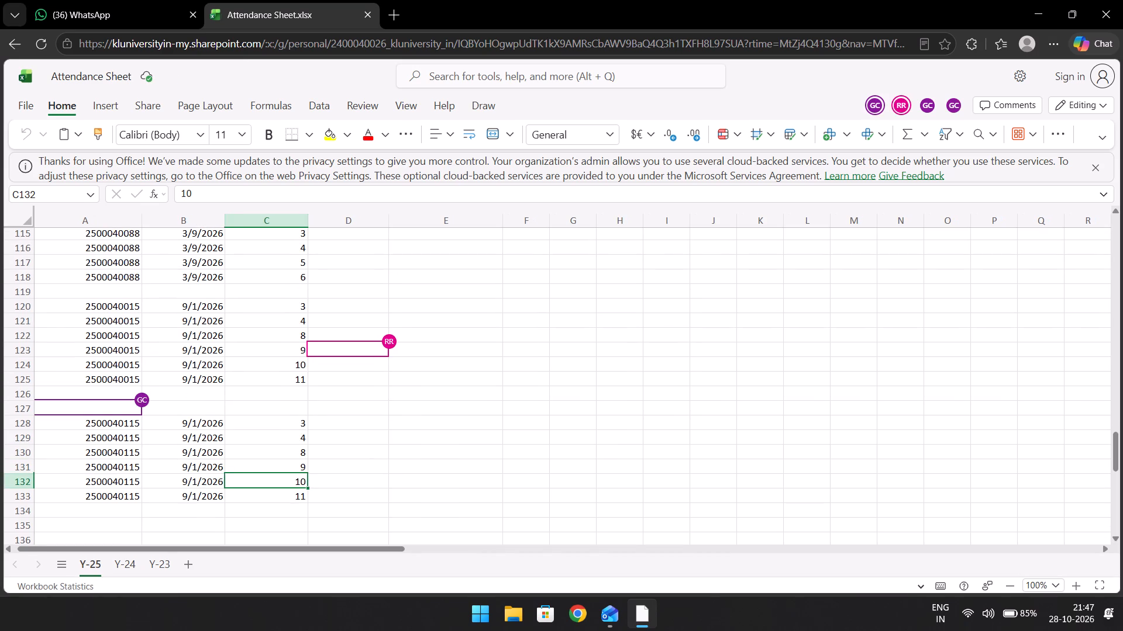
Sign in to Excel for the web from the open Attendance Sheet workbook.
scroll(242, 421, right, 3)
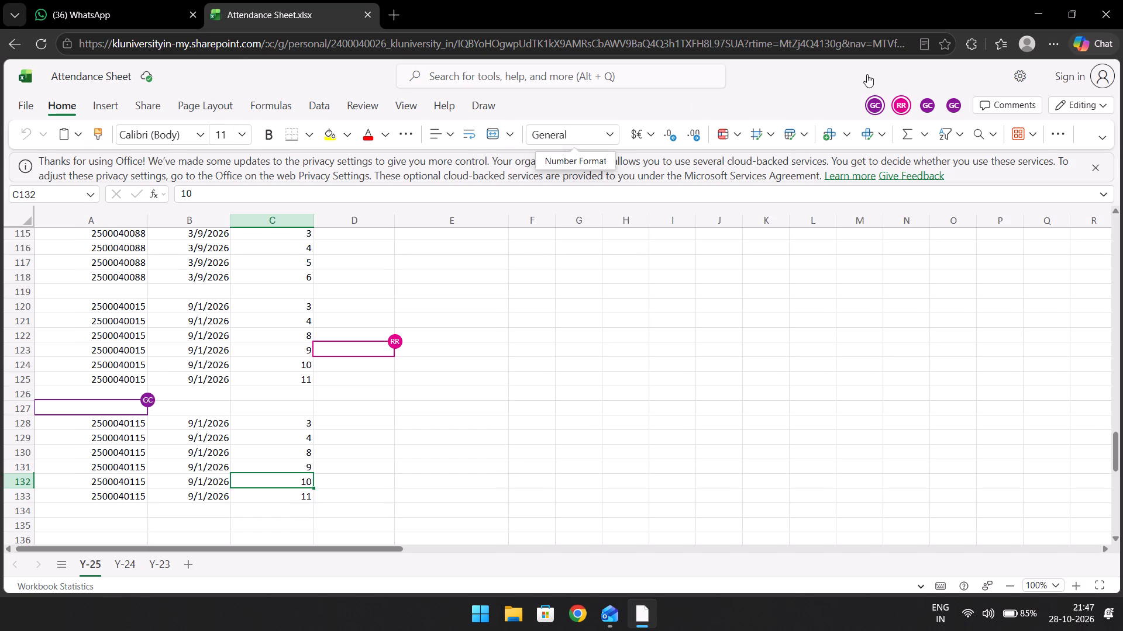
click(1070, 72)
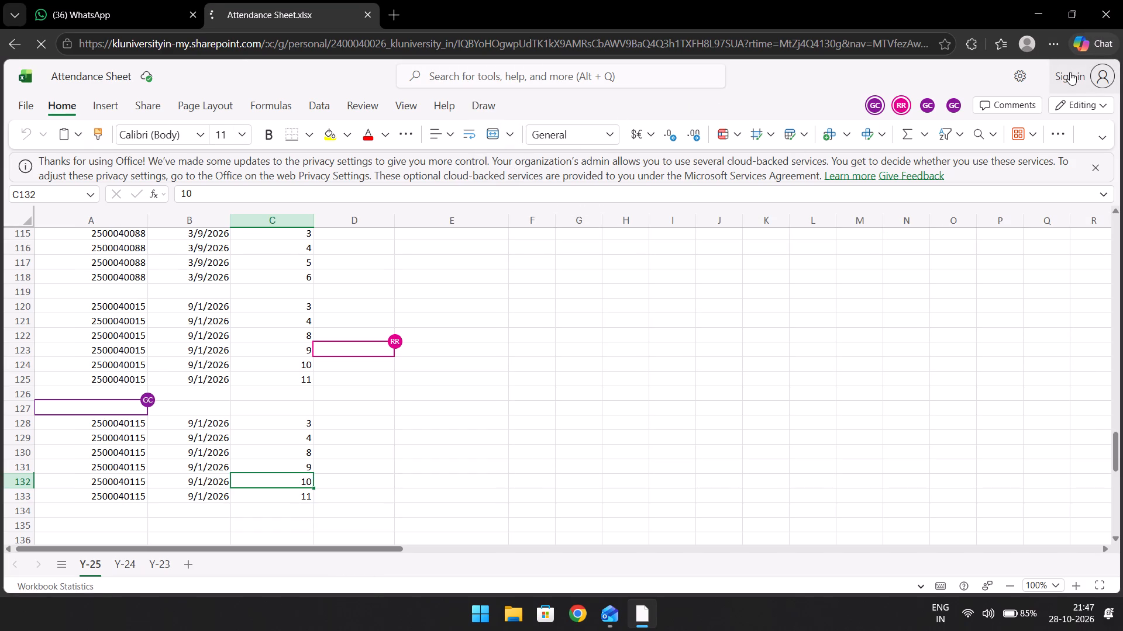
double_click(1070, 72)
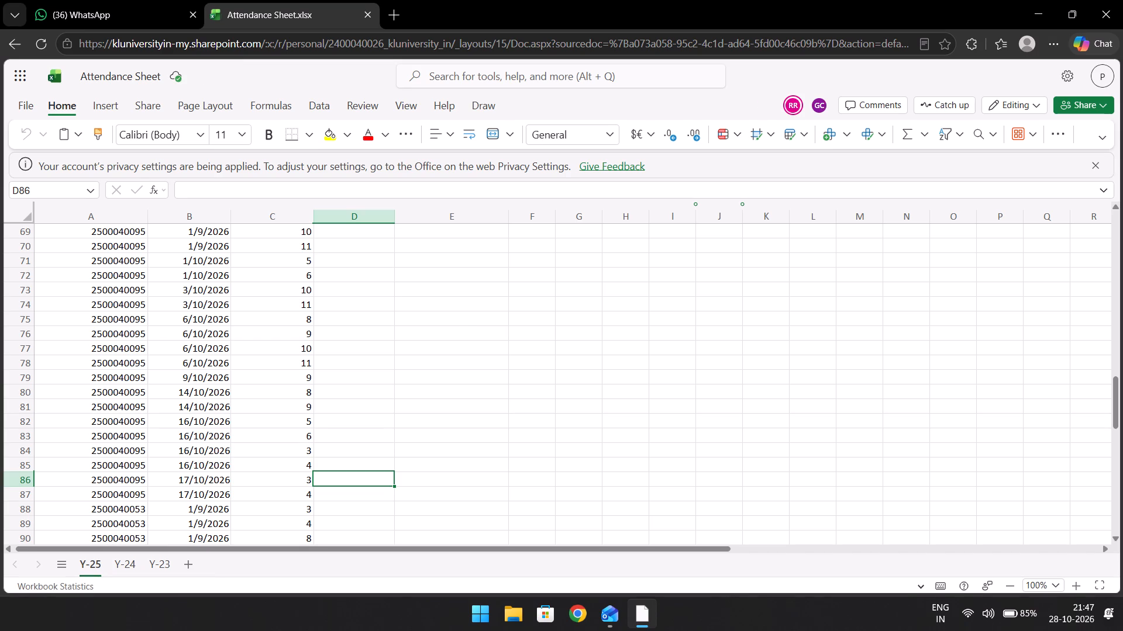
Review the newly added six-row attendance block in rows 128 to 133 of the Y-25 sheet.
scroll(633, 387, down, 3)
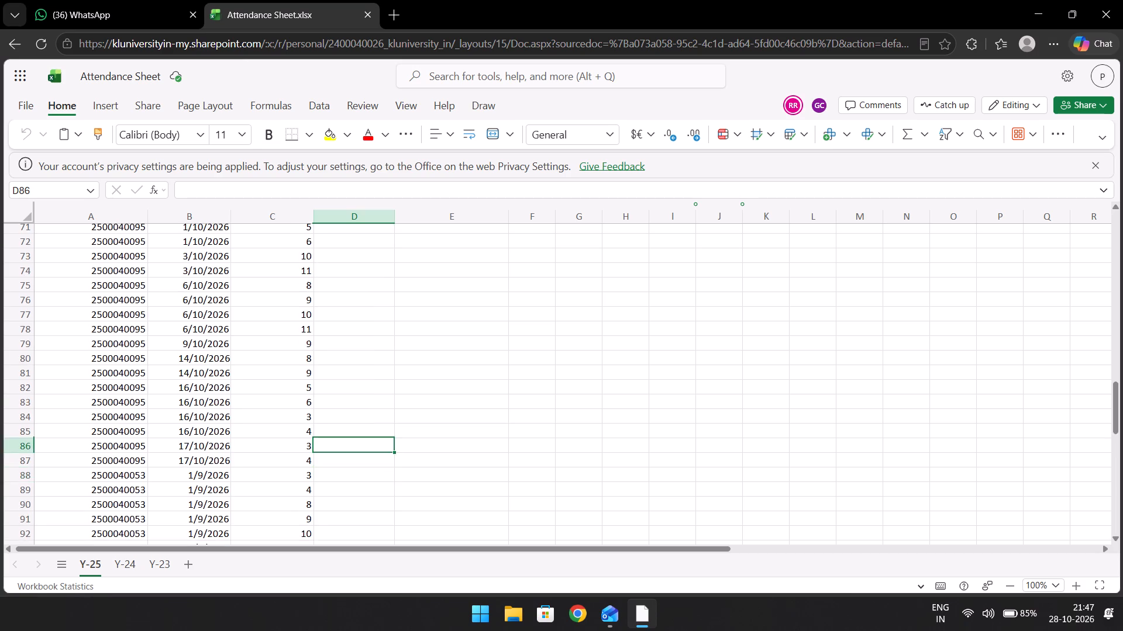
scroll(633, 387, down, 6)
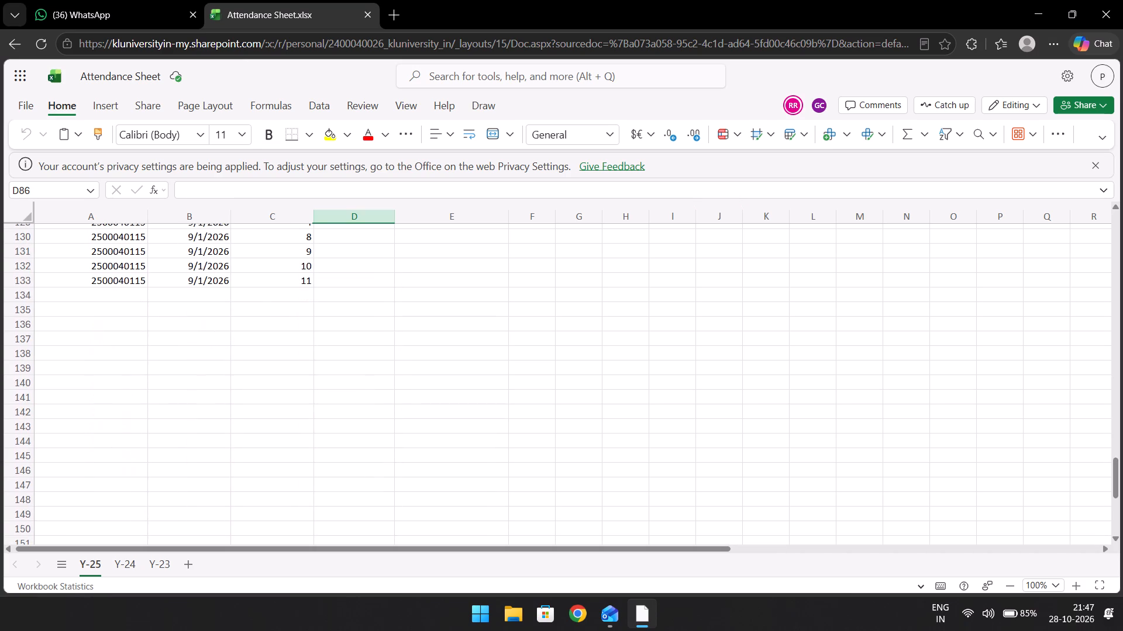
scroll(633, 387, up, 1)
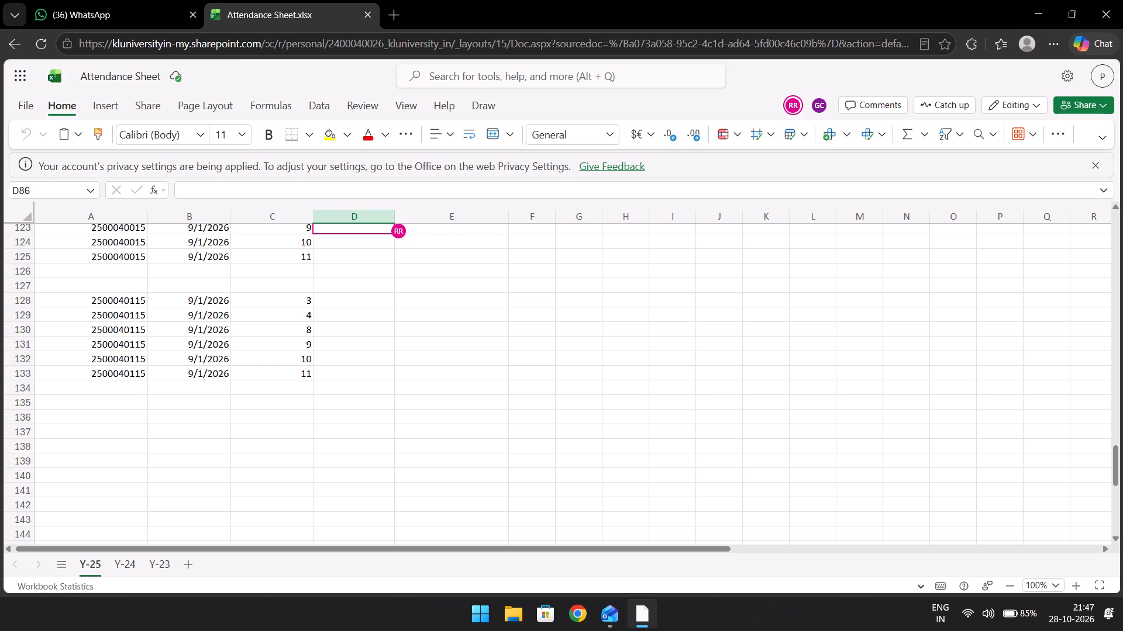
Close the browser window containing the attendance workbook and the Outlook mail window.
click(1122, 0)
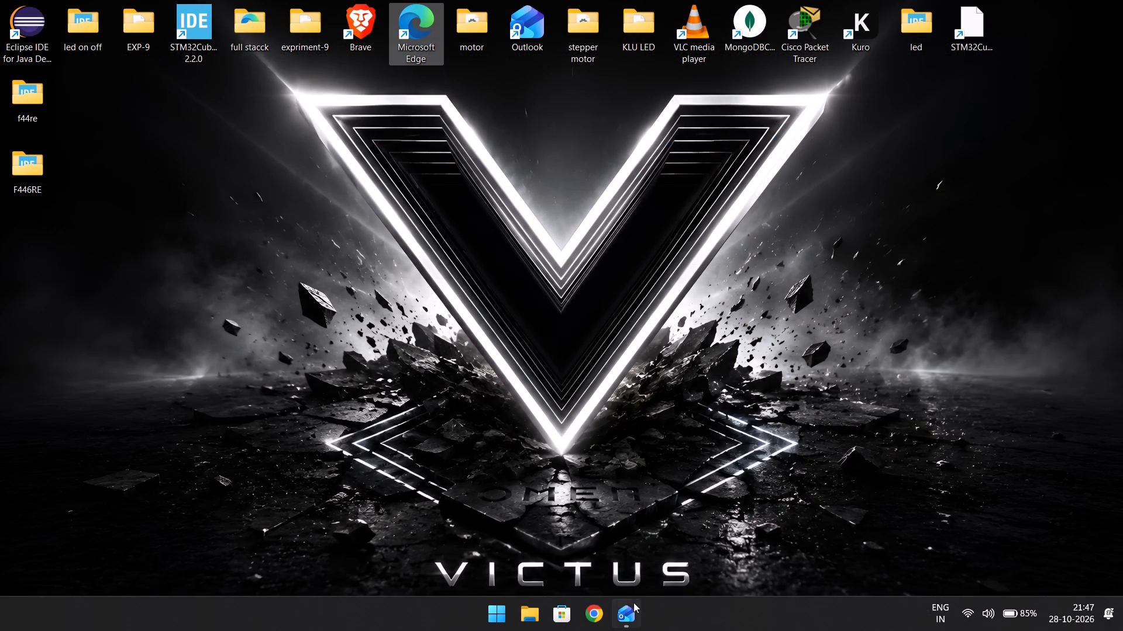
click(690, 485)
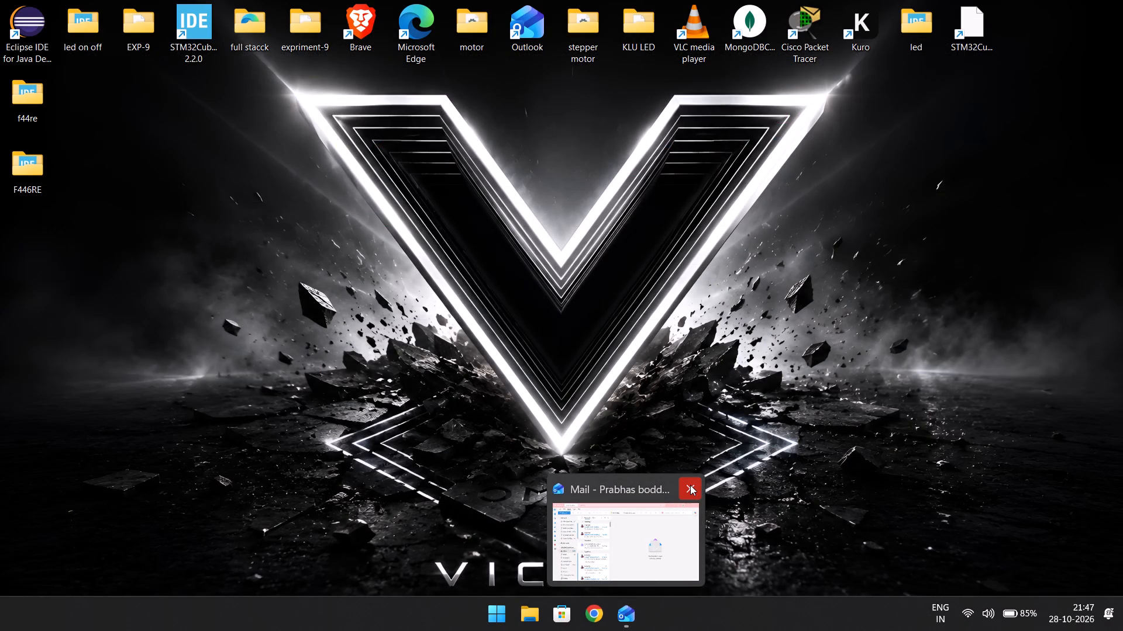
Launch Microsoft Edge from the desktop.
double_click(409, 32)
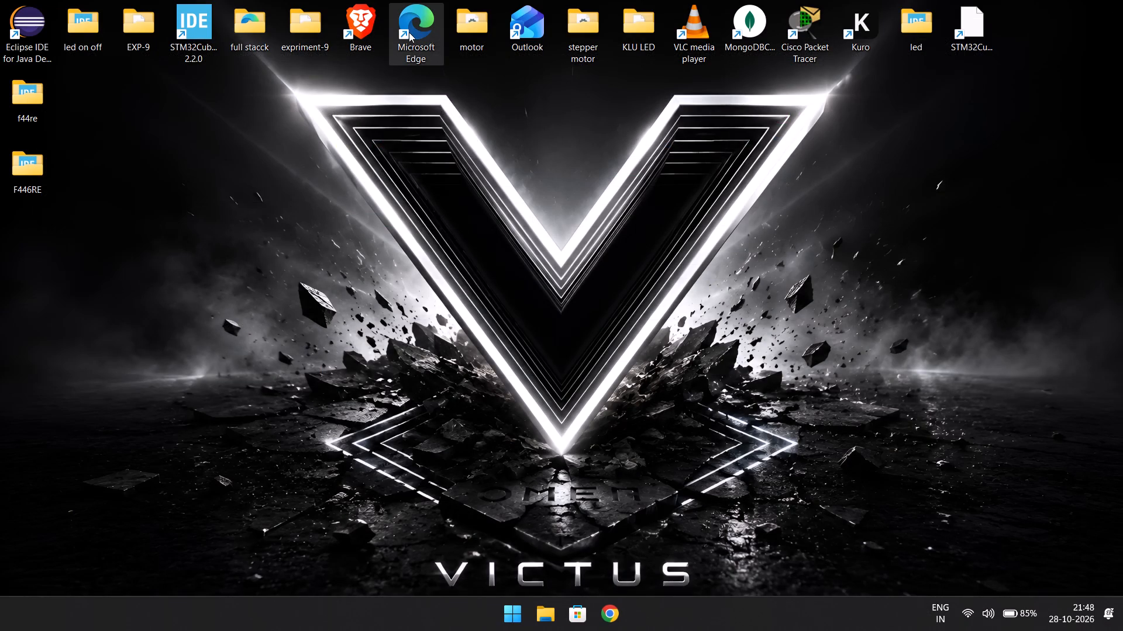
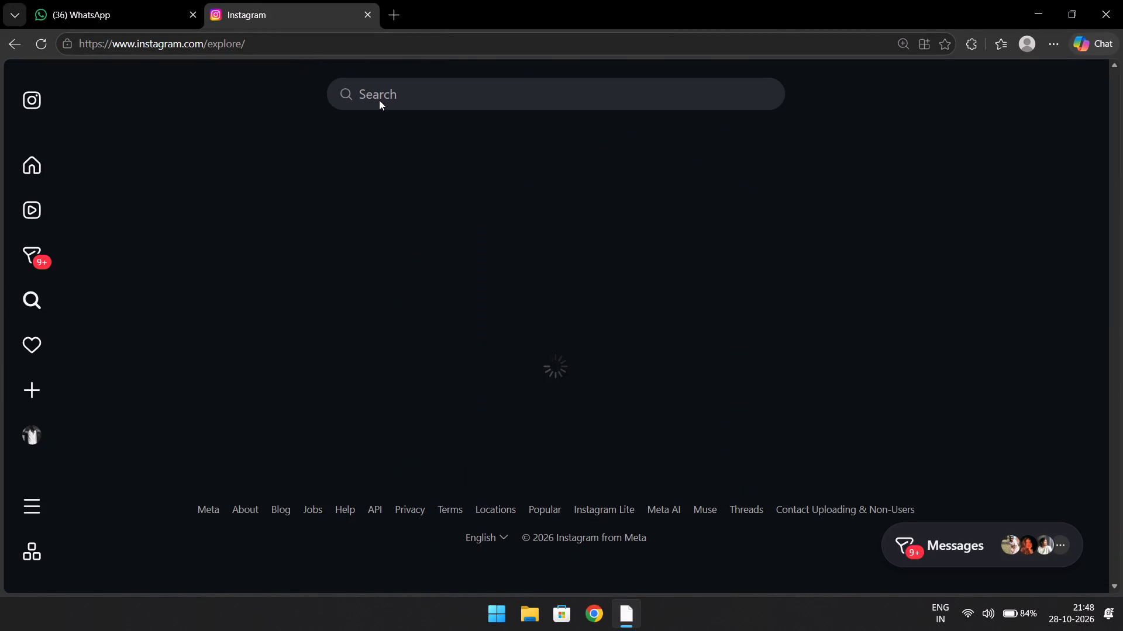
Search Instagram for "plus".
click(379, 100)
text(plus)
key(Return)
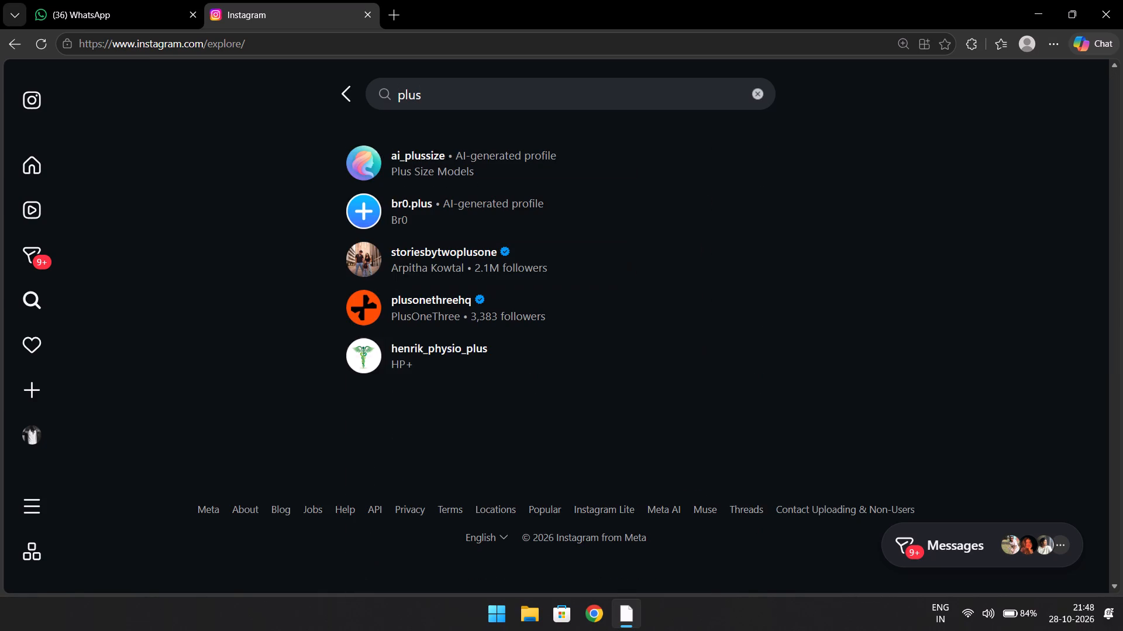
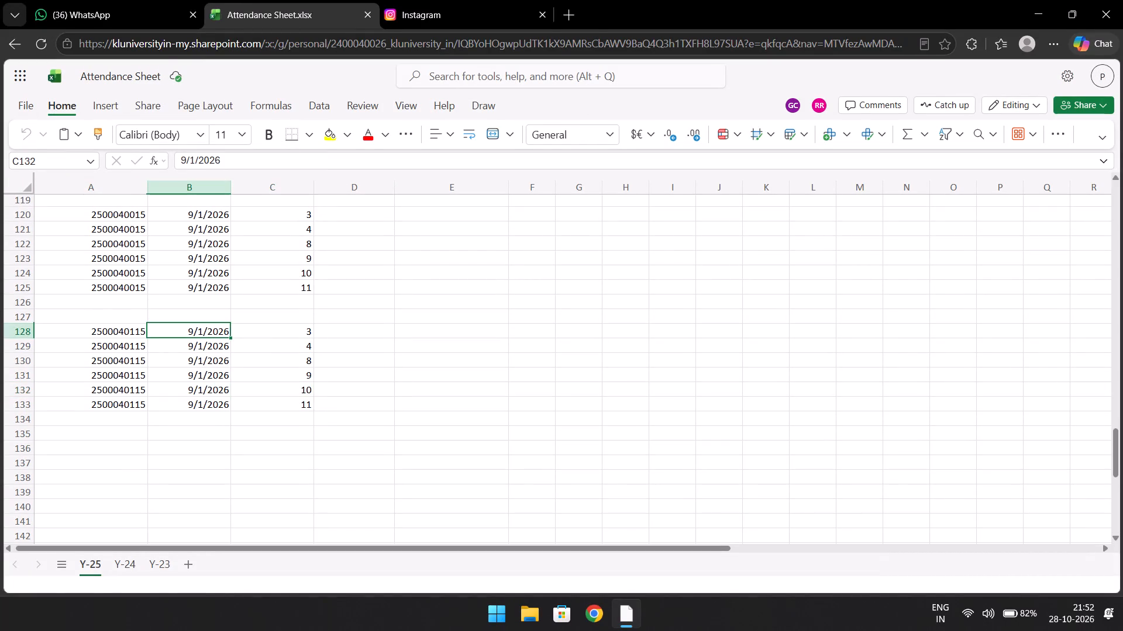
Change the date in cell B128 of the Y-25 sheet to 1/9/2026.
click(153, 328)
key(BackSpace)
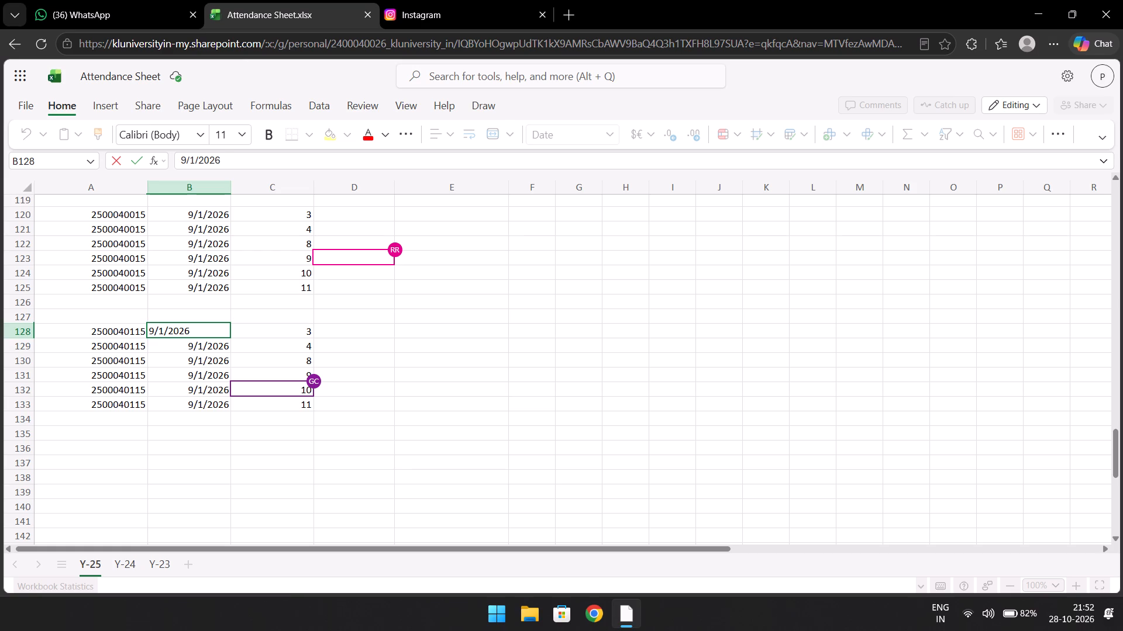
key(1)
key(Right)
Finish changing the date in cell B128 to 1/9/2026.
key(Right)
key(BackSpace)
key(9)
click(163, 345)
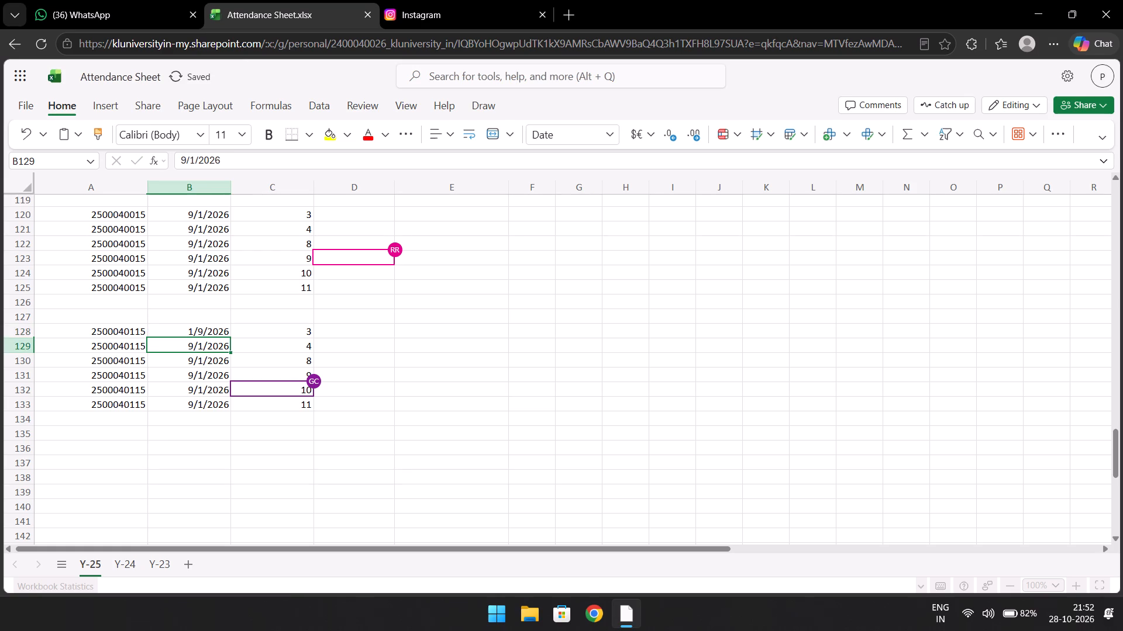
Change the date in cell B129 to 1/9/2026, with the day before the month.
click(192, 345)
double_click(192, 345)
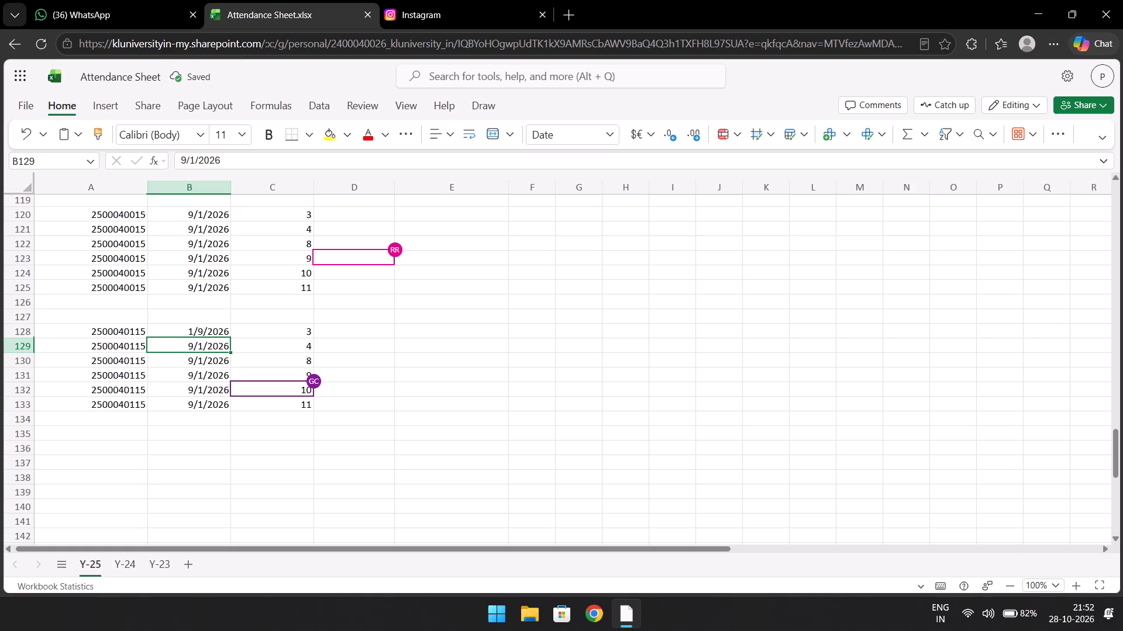
click(162, 342)
key(BackSpace)
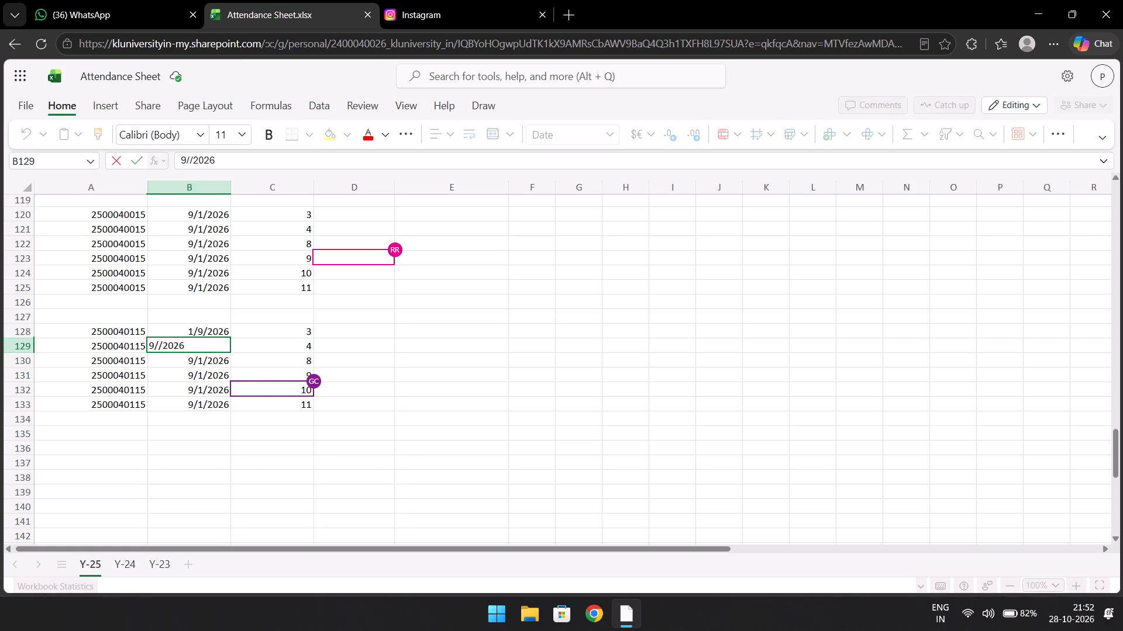
key(9)
key(Left)
key(Left)
key(BackSpace)
key(1)
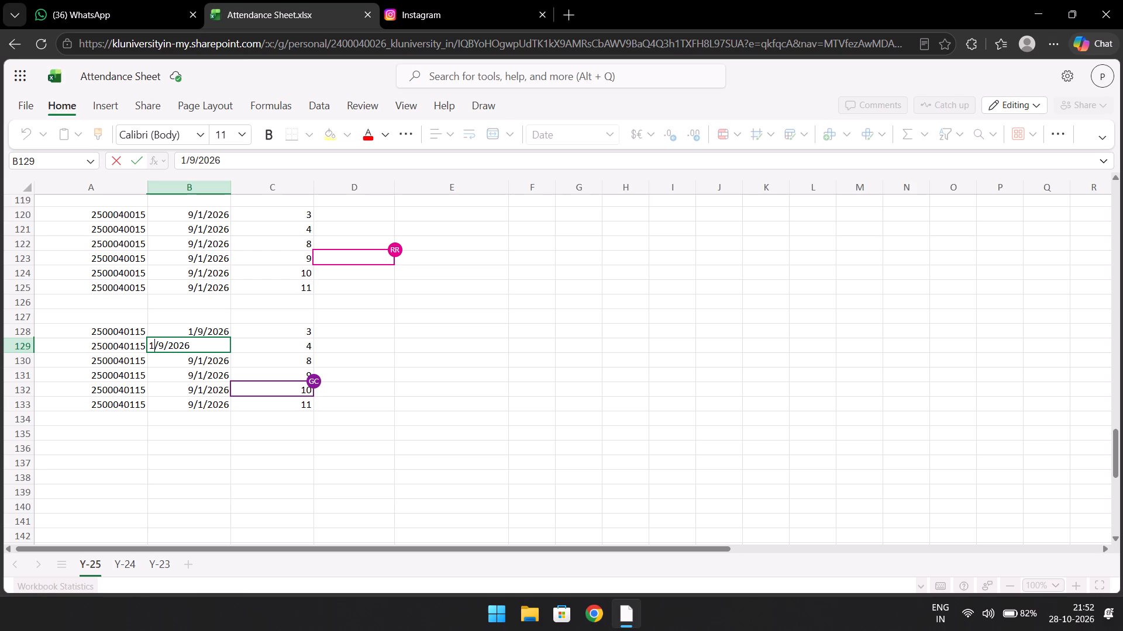
key(Return)
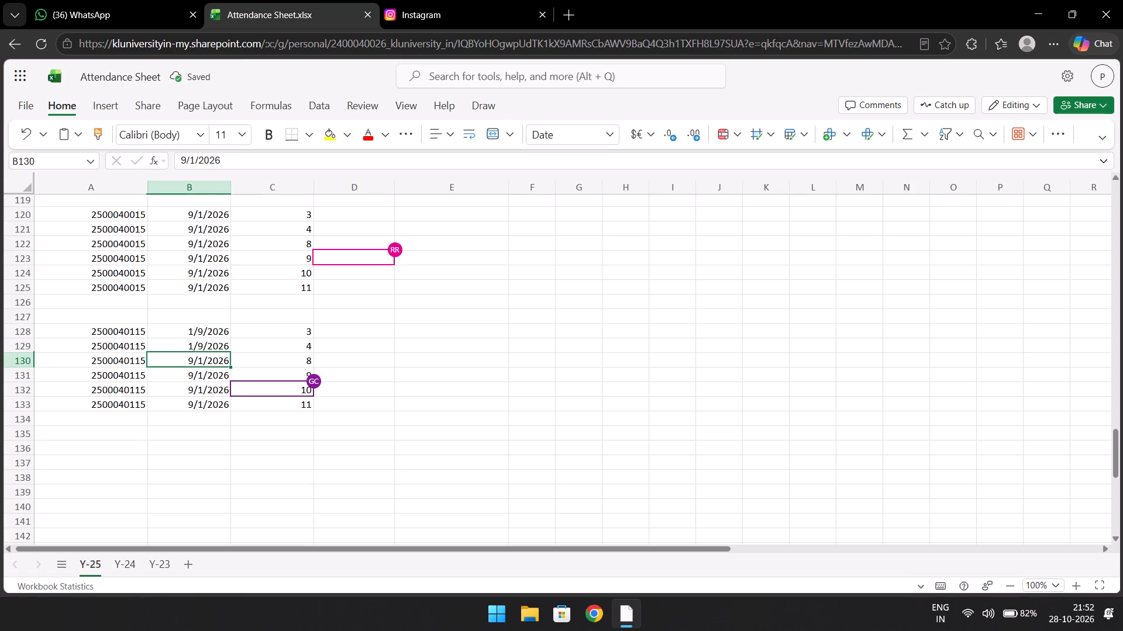
Change the date in cell B130 to 1/9/2026, matching the rows above it in the block.
double_click(184, 359)
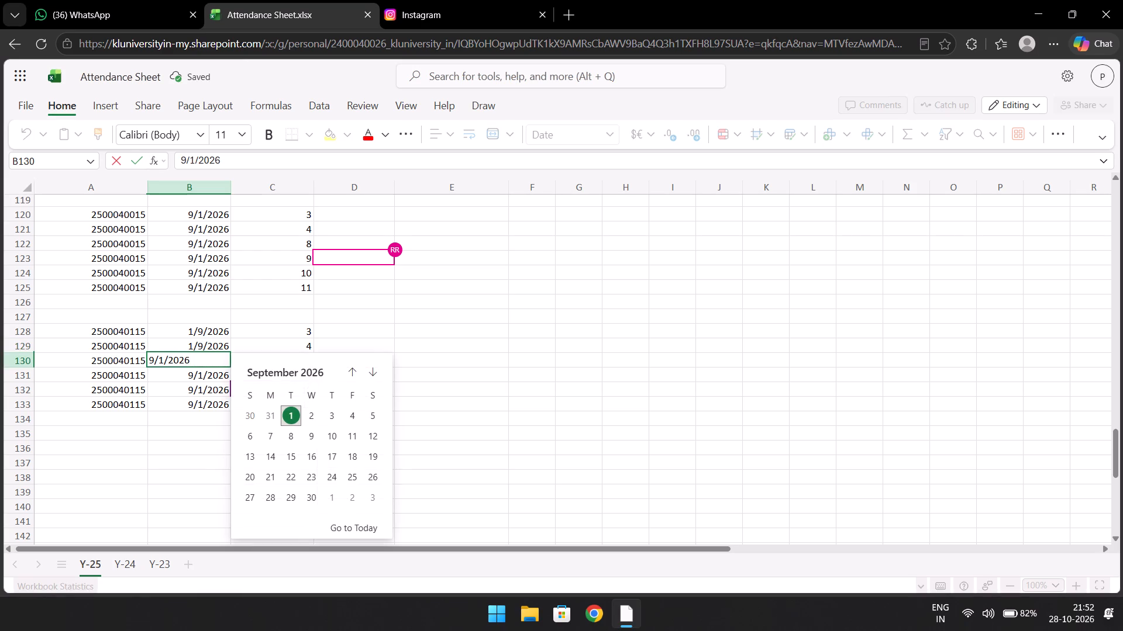
click(164, 359)
key(BackSpace)
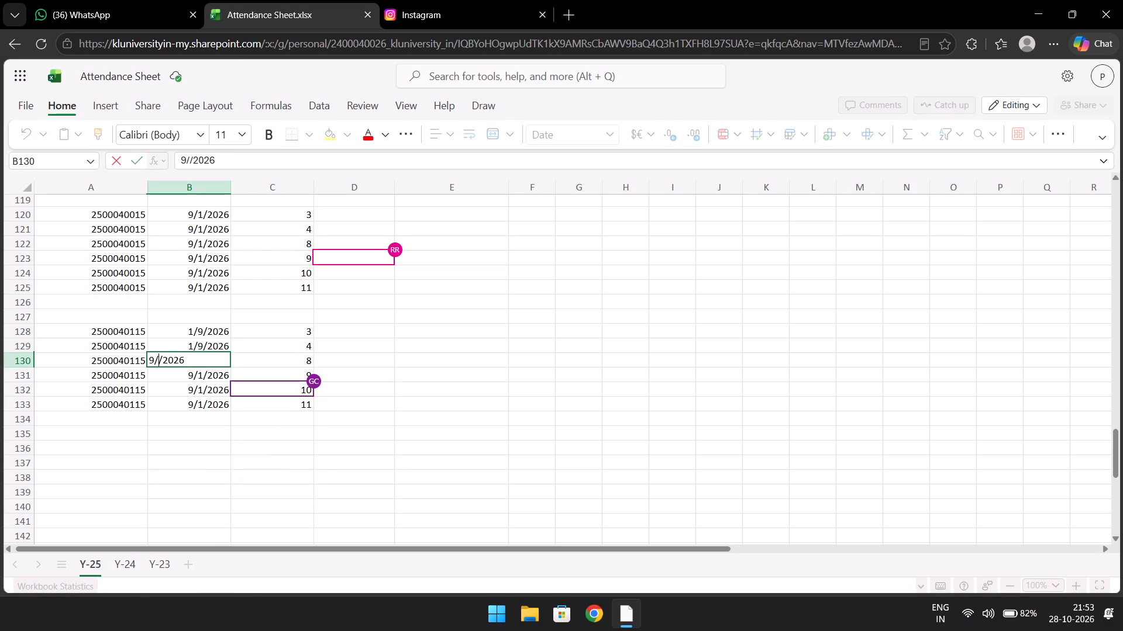
key(9)
key(Left)
key(Left)
key(BackSpace)
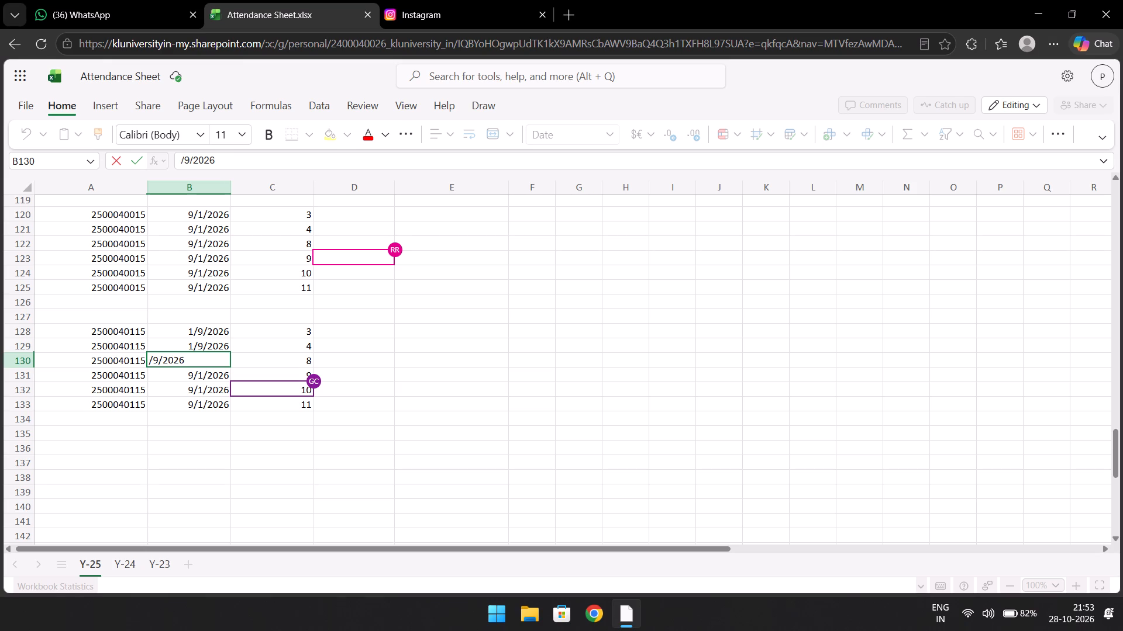
key(1)
key(Return)
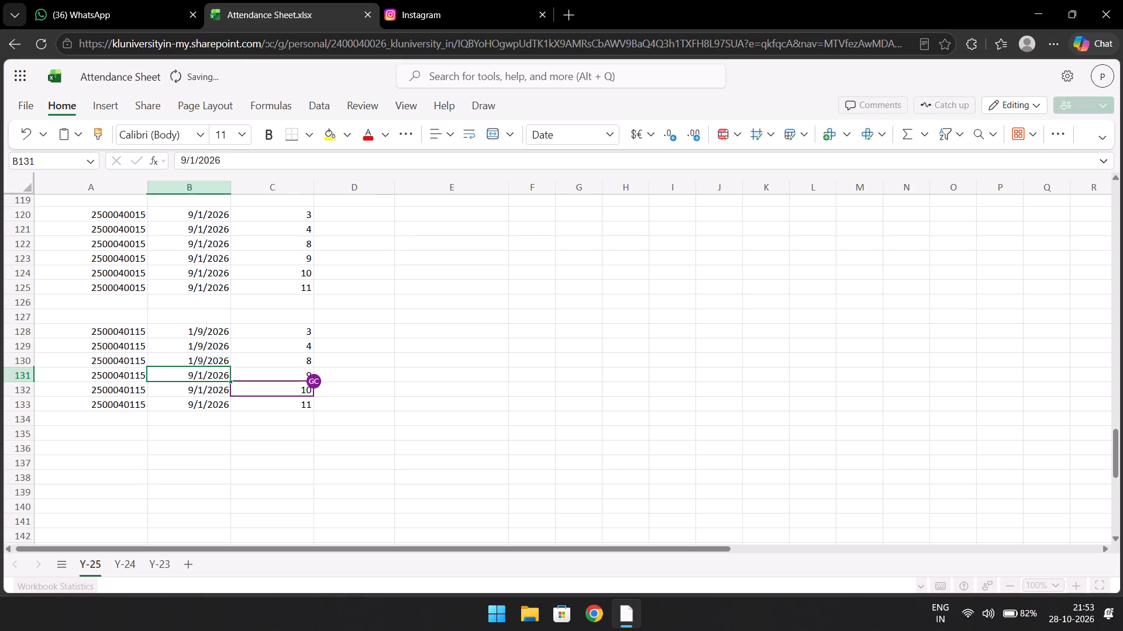
Change the date in cell B131 to 1/9/2026, the entry for hour 9 of the same student.
click(193, 375)
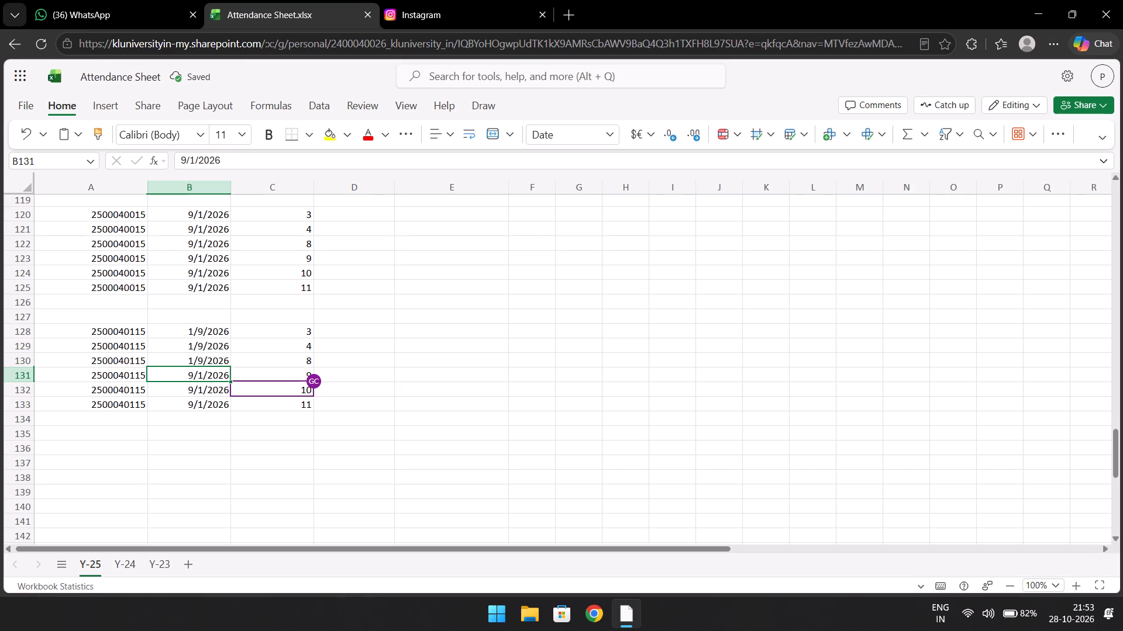
click(201, 375)
double_click(201, 375)
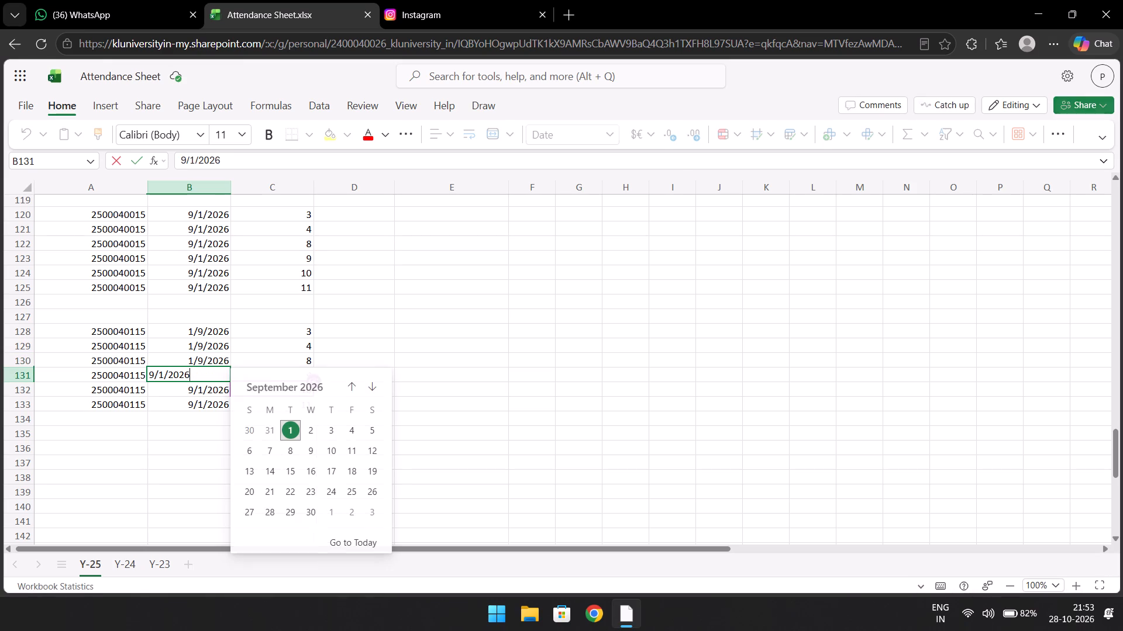
click(164, 373)
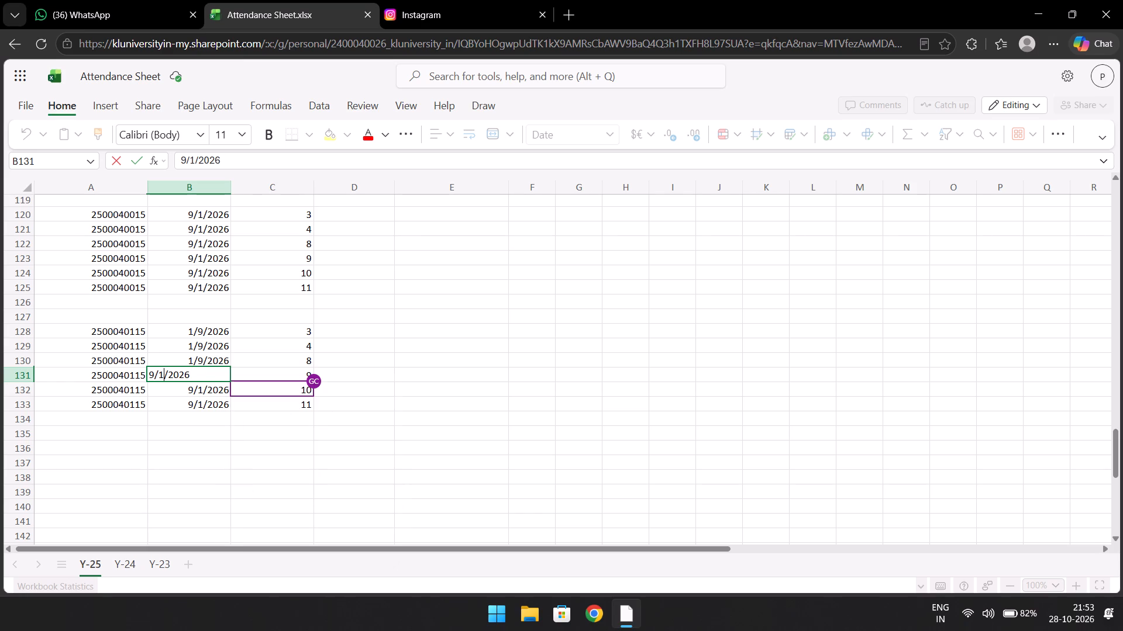
key(BackSpace)
key(9)
key(Left)
key(Left)
key(BackSpace)
key(1)
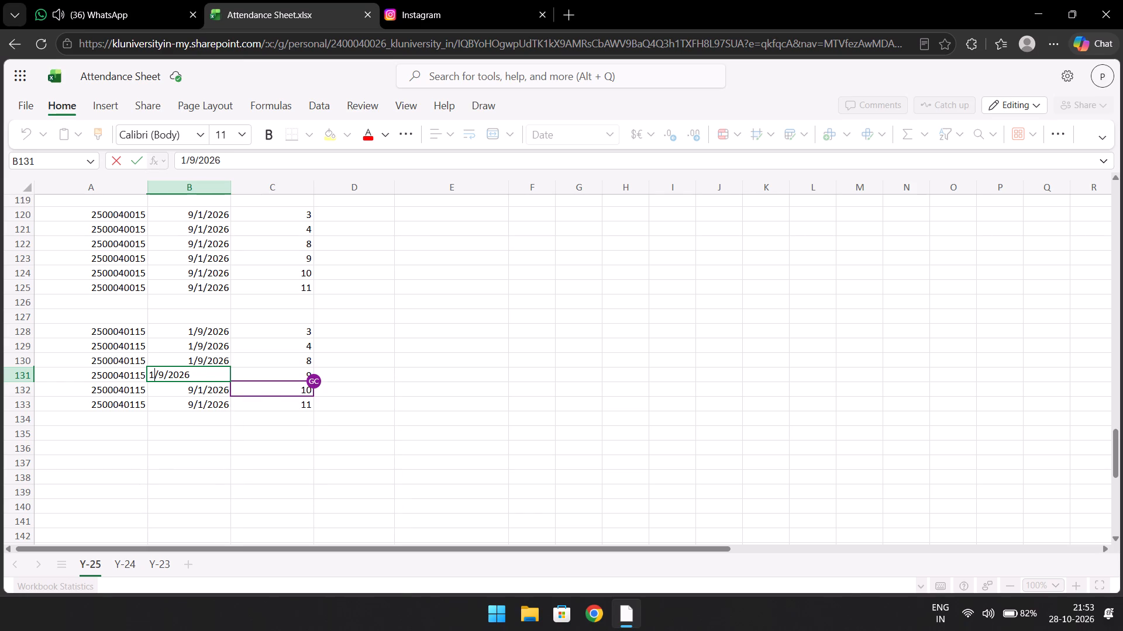
key(Return)
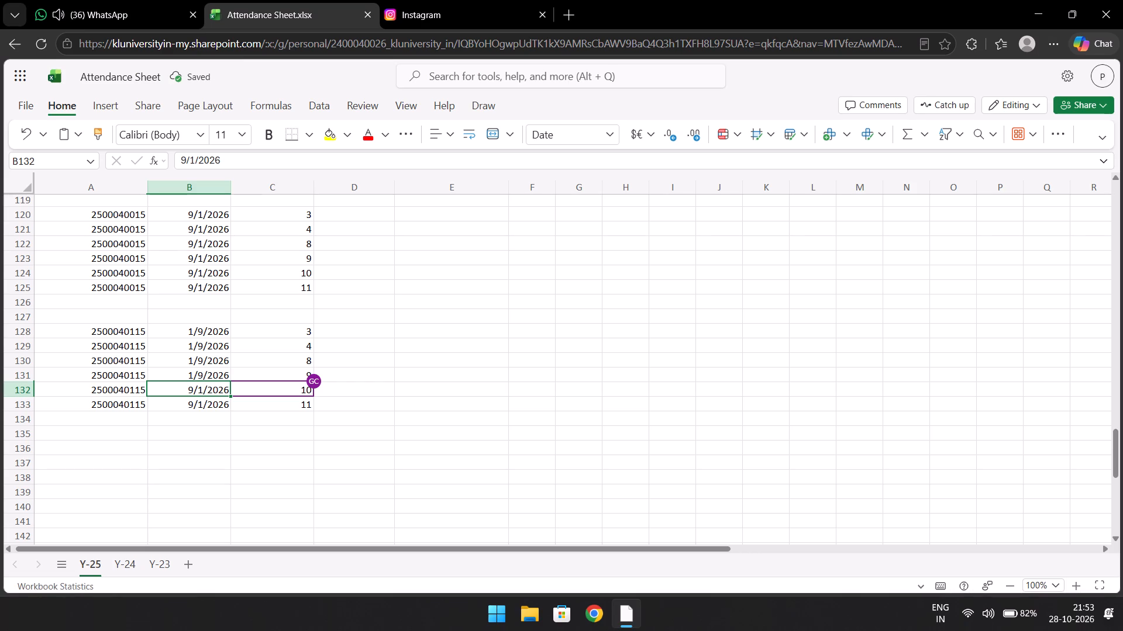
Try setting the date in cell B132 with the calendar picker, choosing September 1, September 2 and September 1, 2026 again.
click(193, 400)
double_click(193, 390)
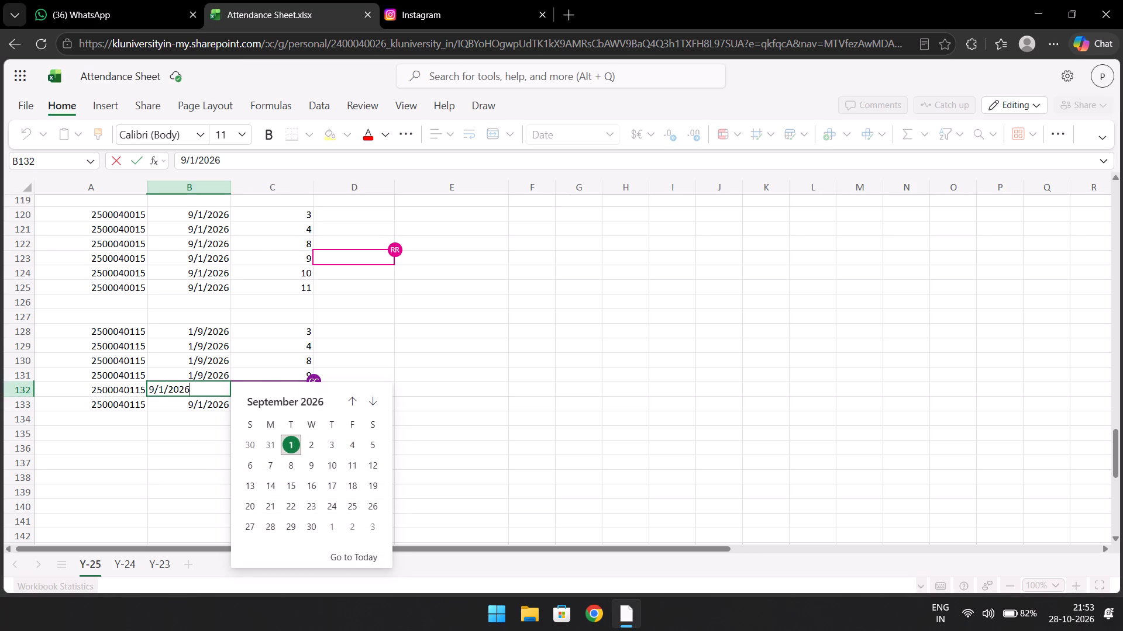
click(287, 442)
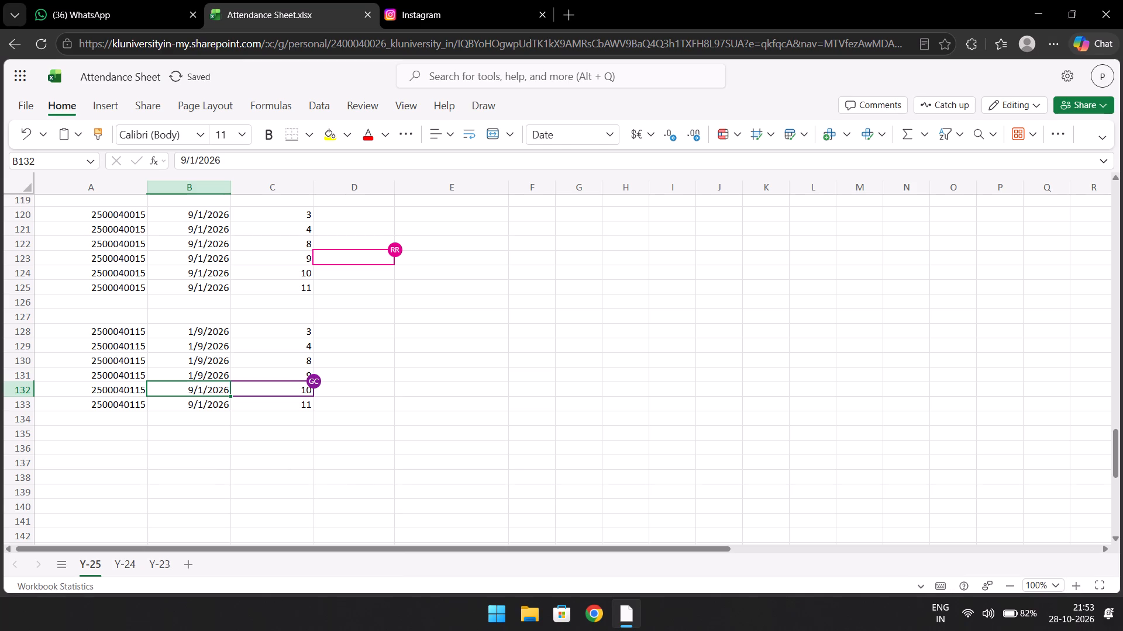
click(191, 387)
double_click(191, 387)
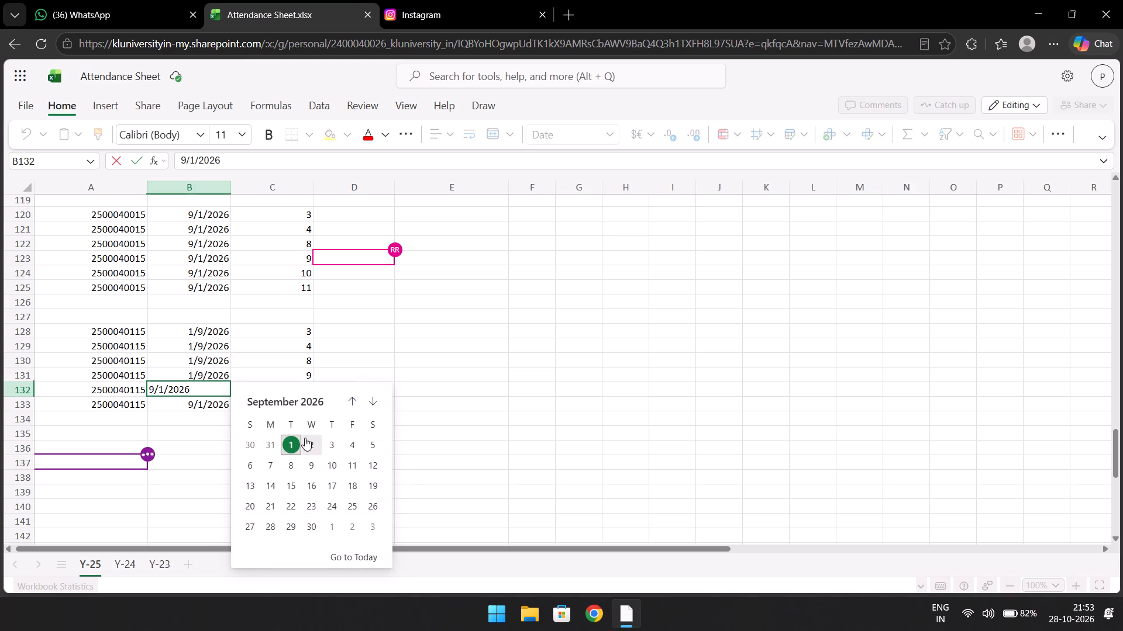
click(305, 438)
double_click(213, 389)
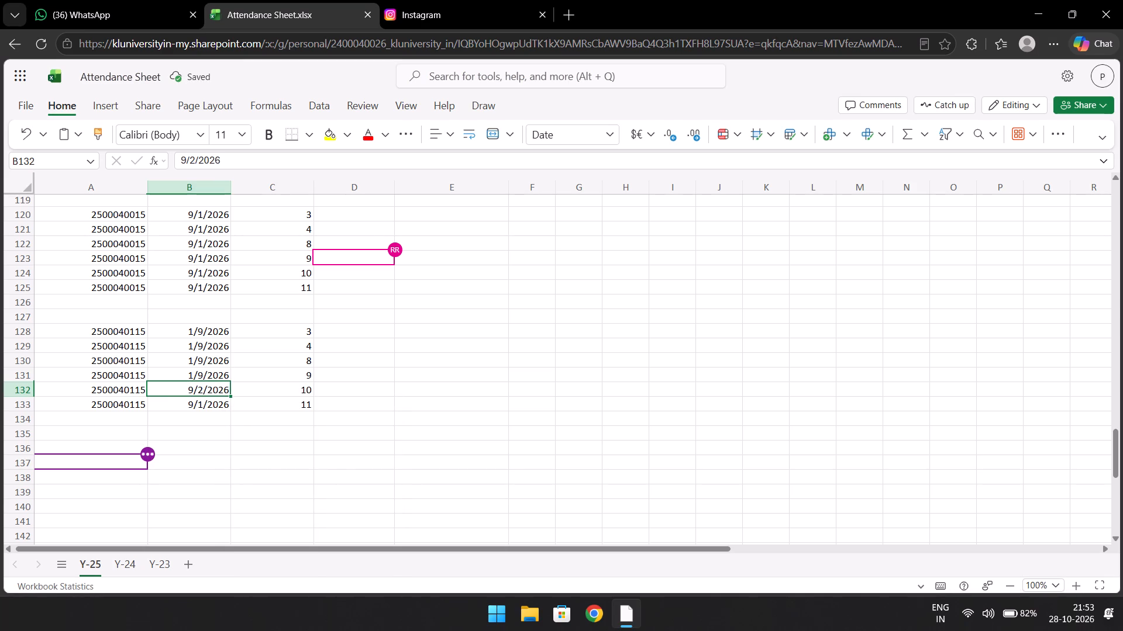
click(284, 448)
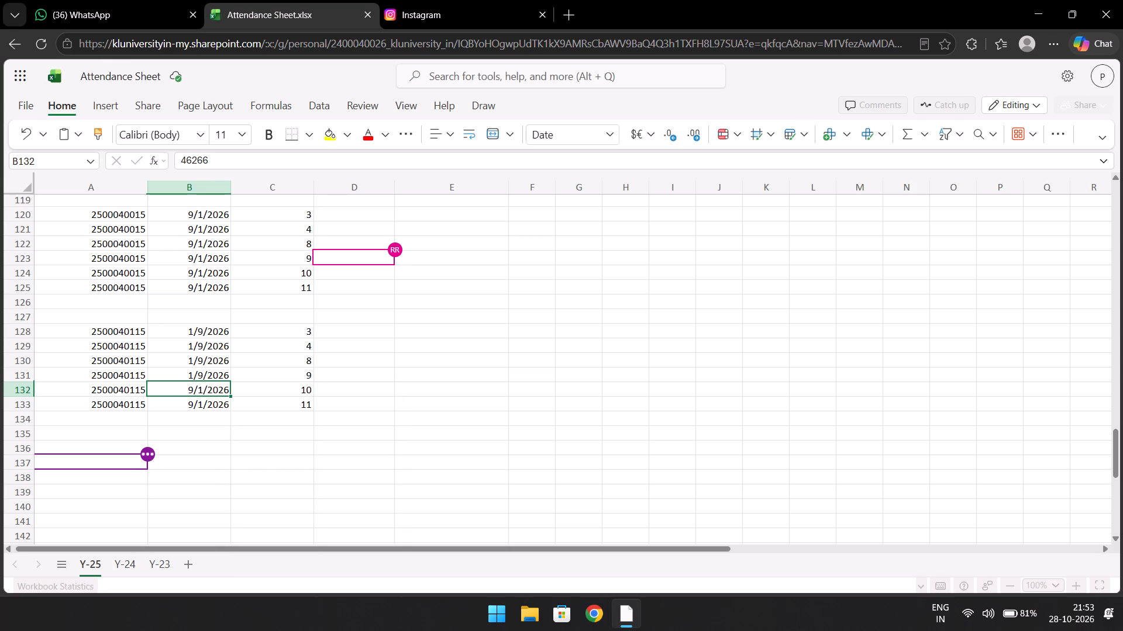
Examine how dates are written in the earlier attendance rows of the Y-25 sheet, then return to the block at rows 128 to 133.
scroll(263, 338, up, 9)
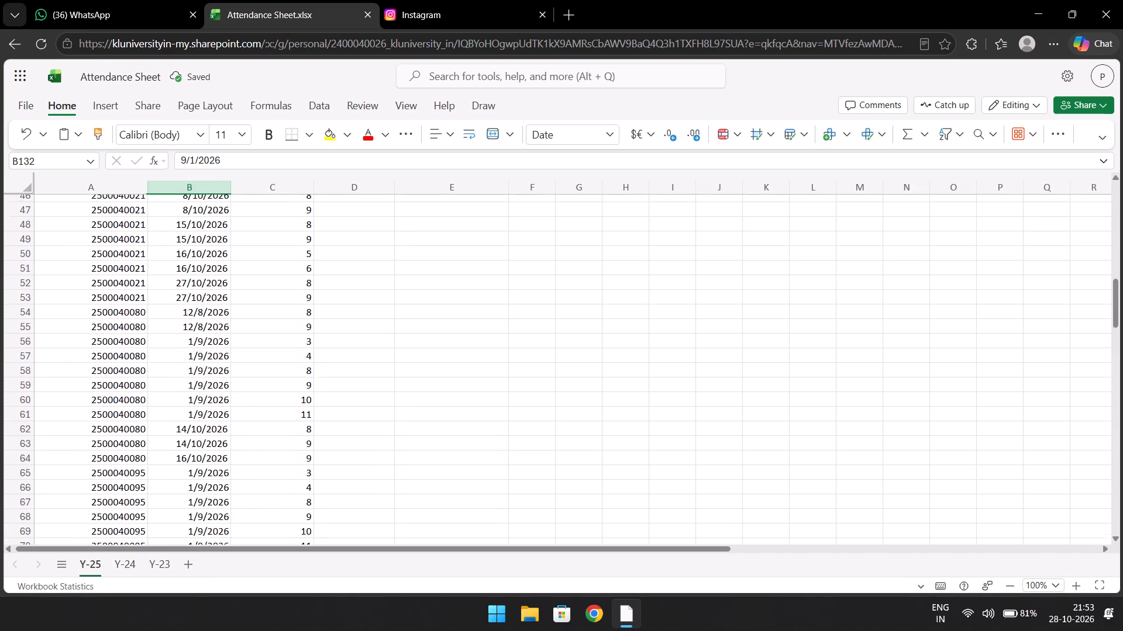
scroll(263, 338, up, 2)
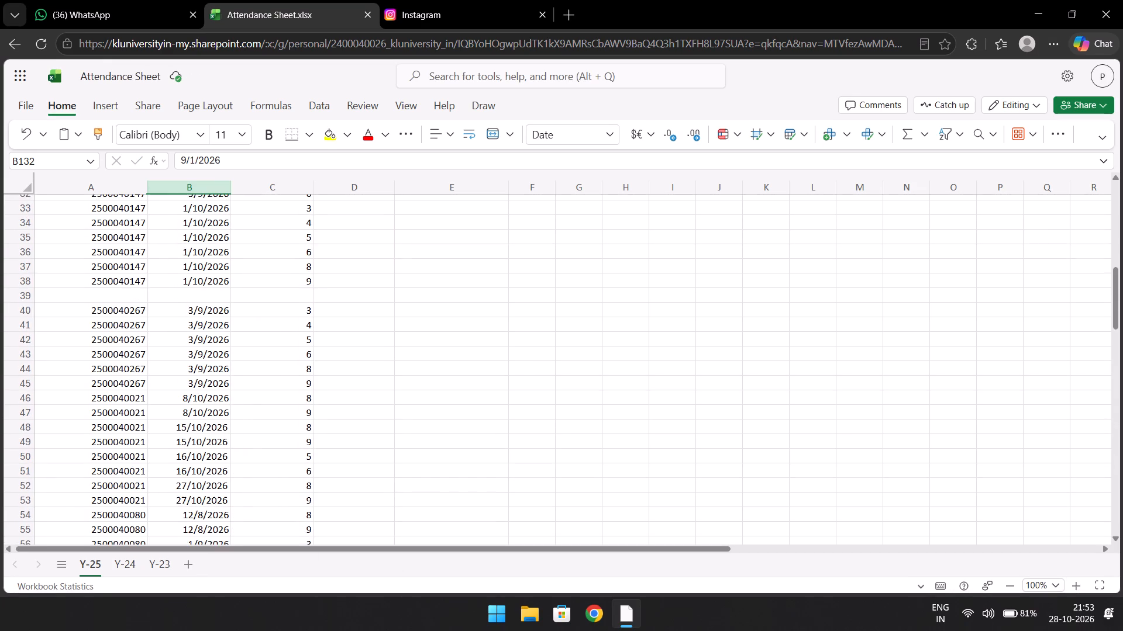
scroll(263, 338, up, 1)
scroll(263, 338, down, 2)
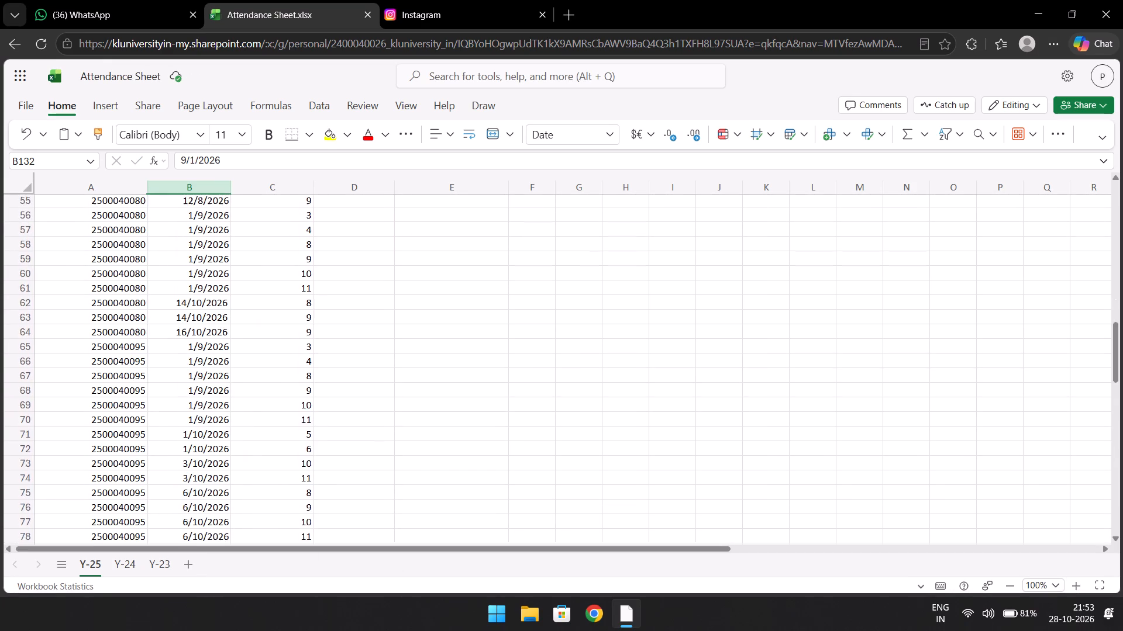
scroll(263, 338, down, 6)
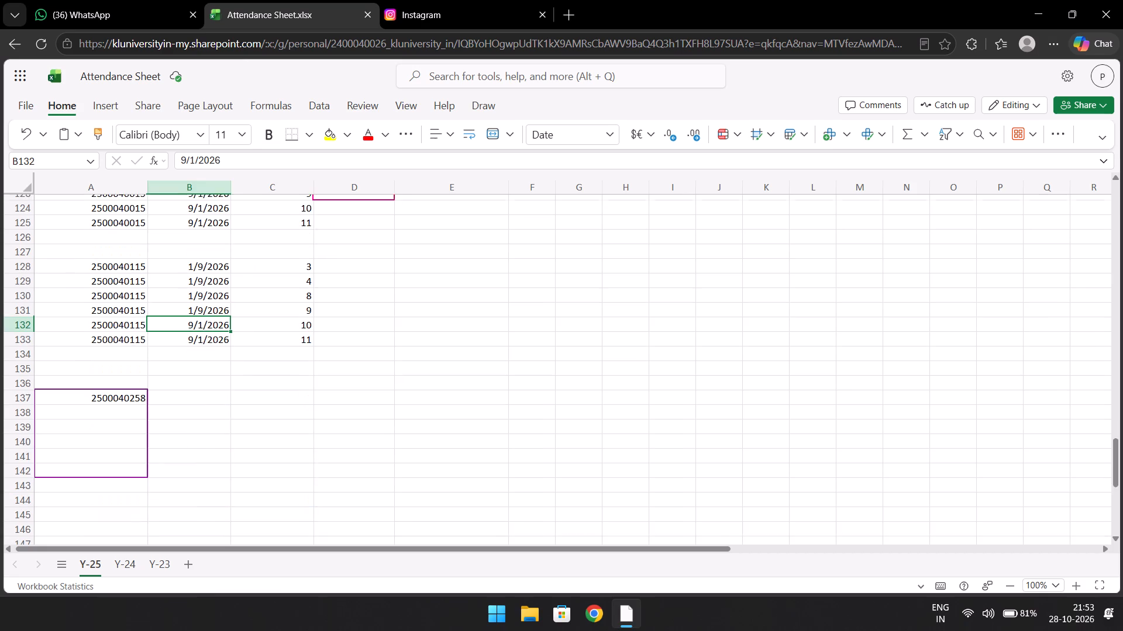
scroll(263, 338, down, 1)
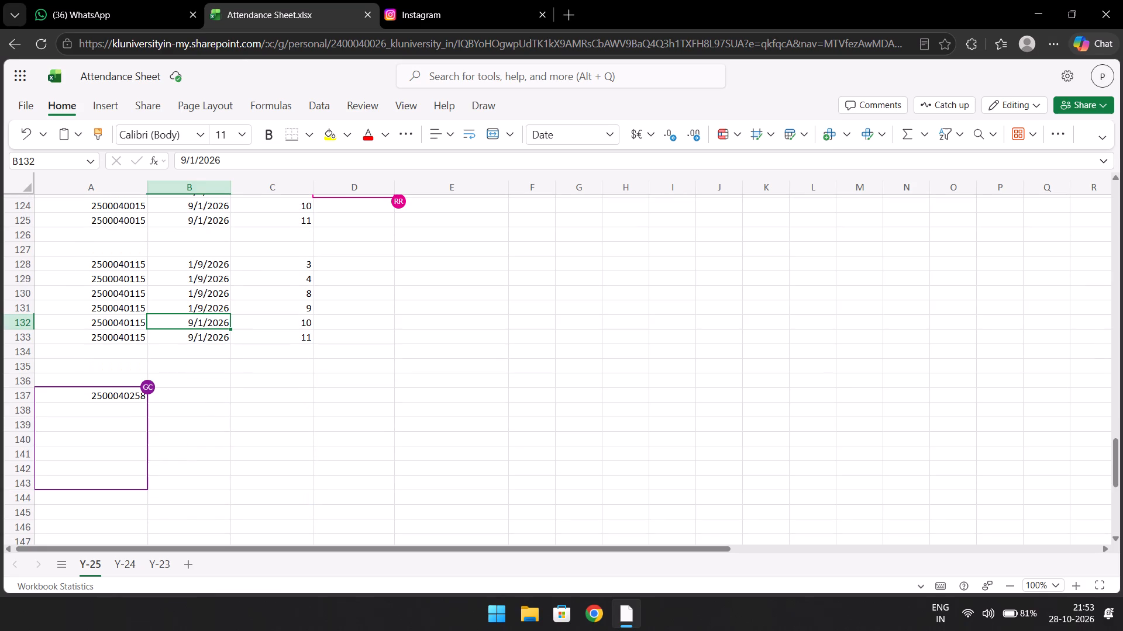
Change the date in cell B132 to 1/9/2026, using the day-first order of the other entries.
click(199, 324)
double_click(199, 324)
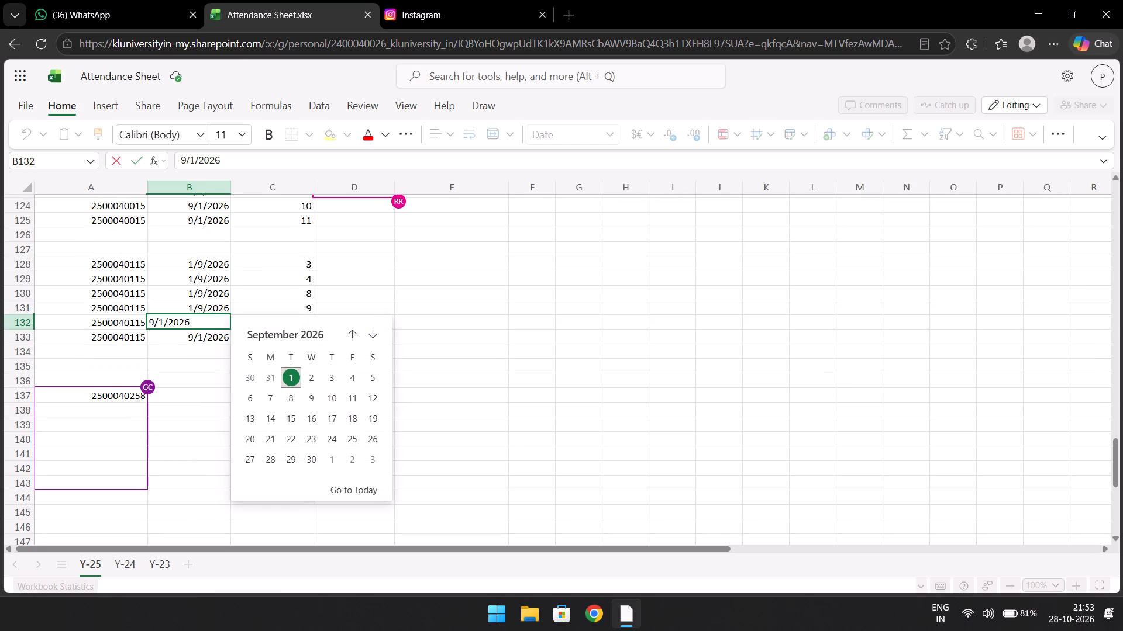
click(160, 321)
key(Right)
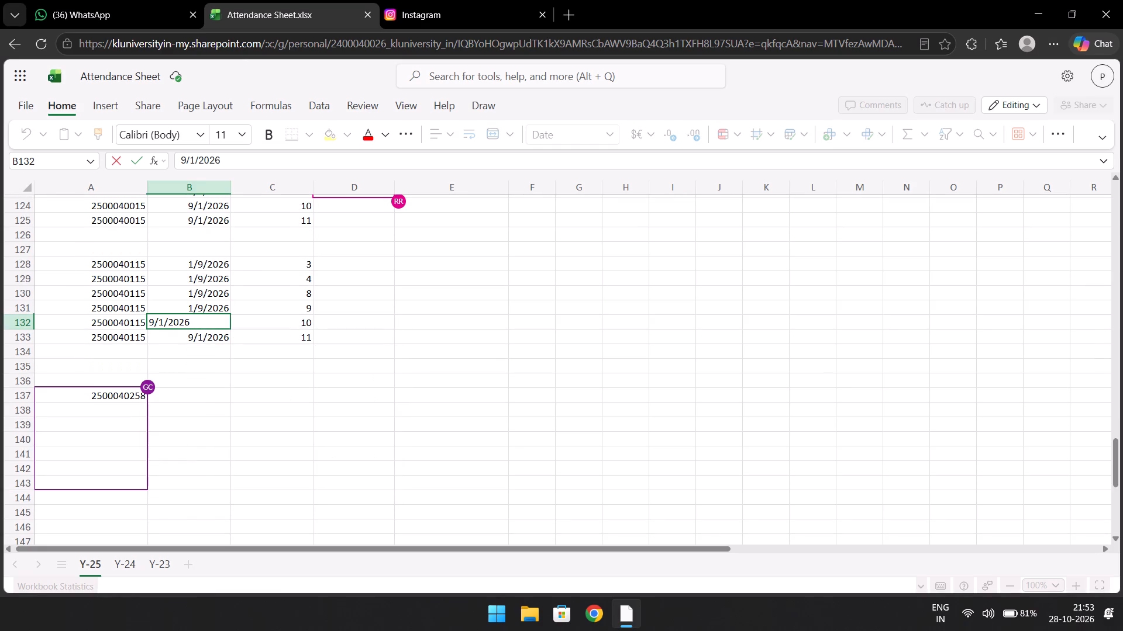
key(BackSpace)
key(9)
key(Left)
key(Left)
key(BackSpace)
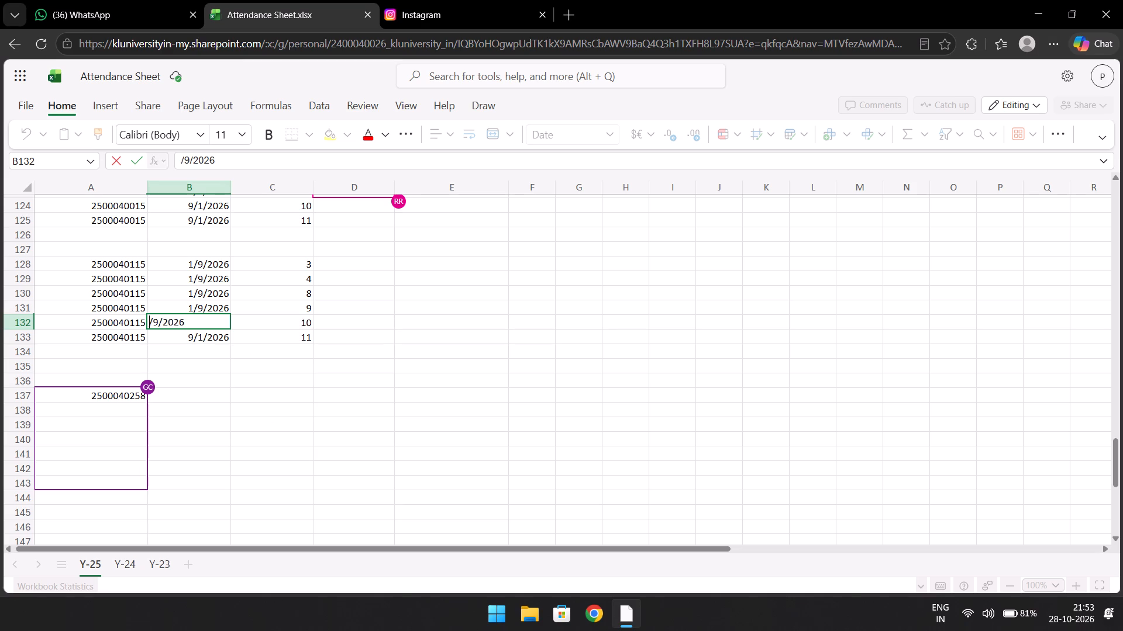
key(1)
key(Return)
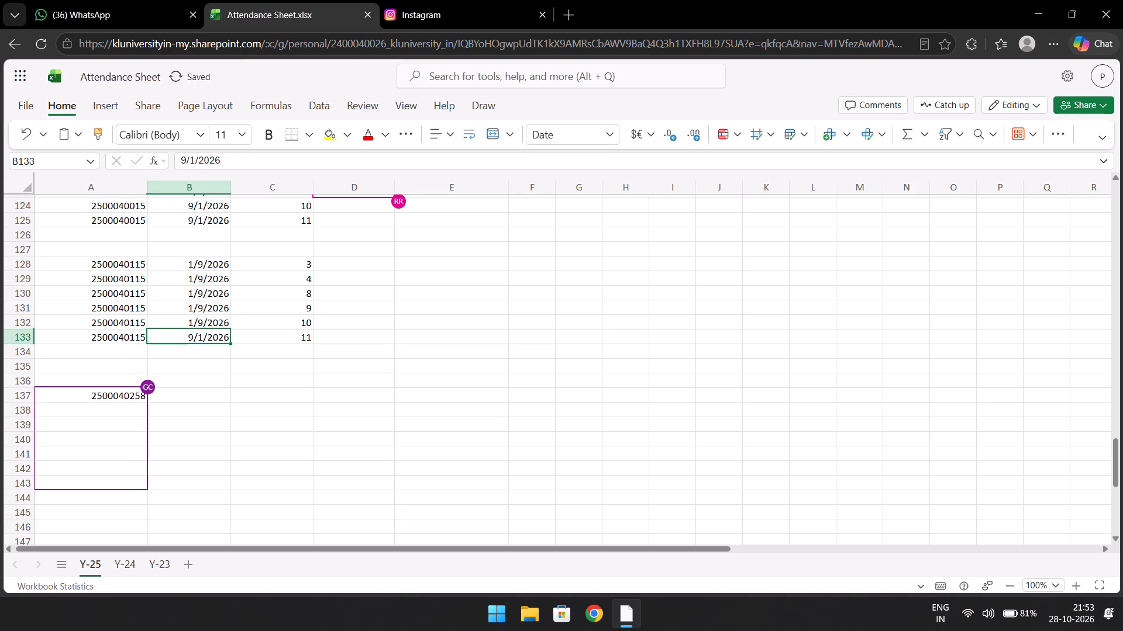
Change the date in cell B133 to 1/9/2026, the entry for hour 11 of the same student.
double_click(184, 337)
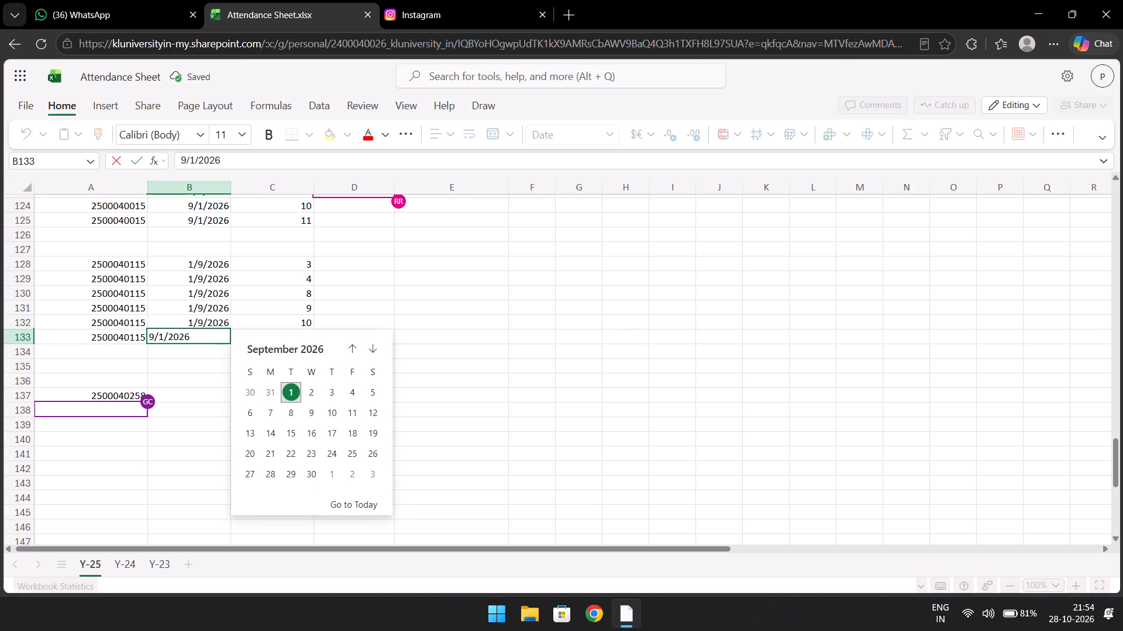
click(161, 334)
key(BackSpace)
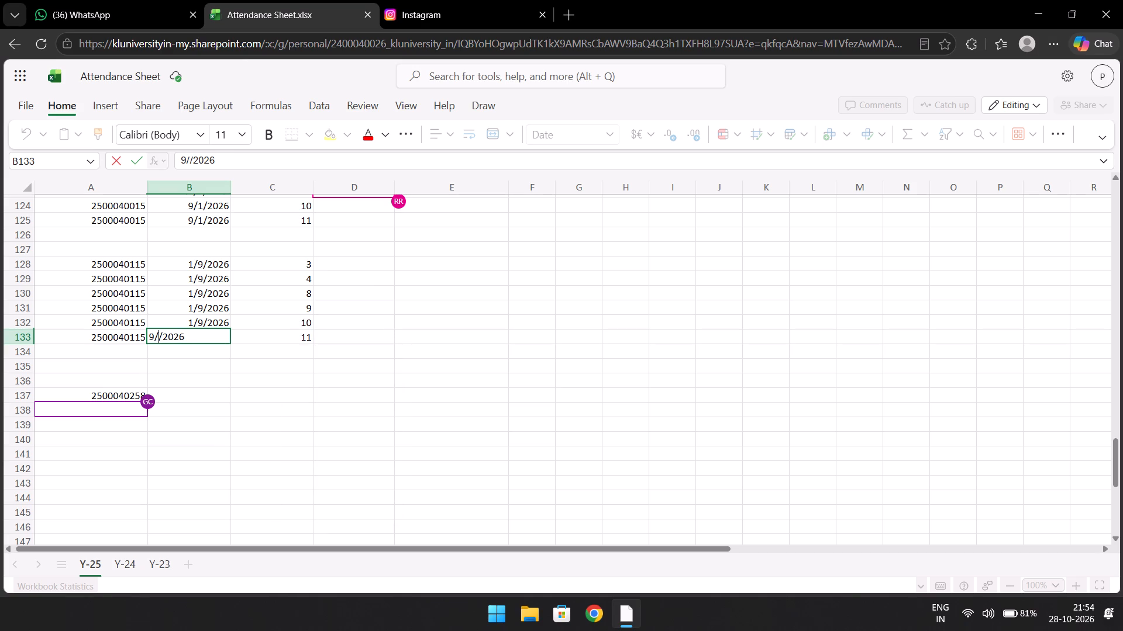
key(9)
key(Left)
key(Left)
key(BackSpace)
key(1)
key(Return)
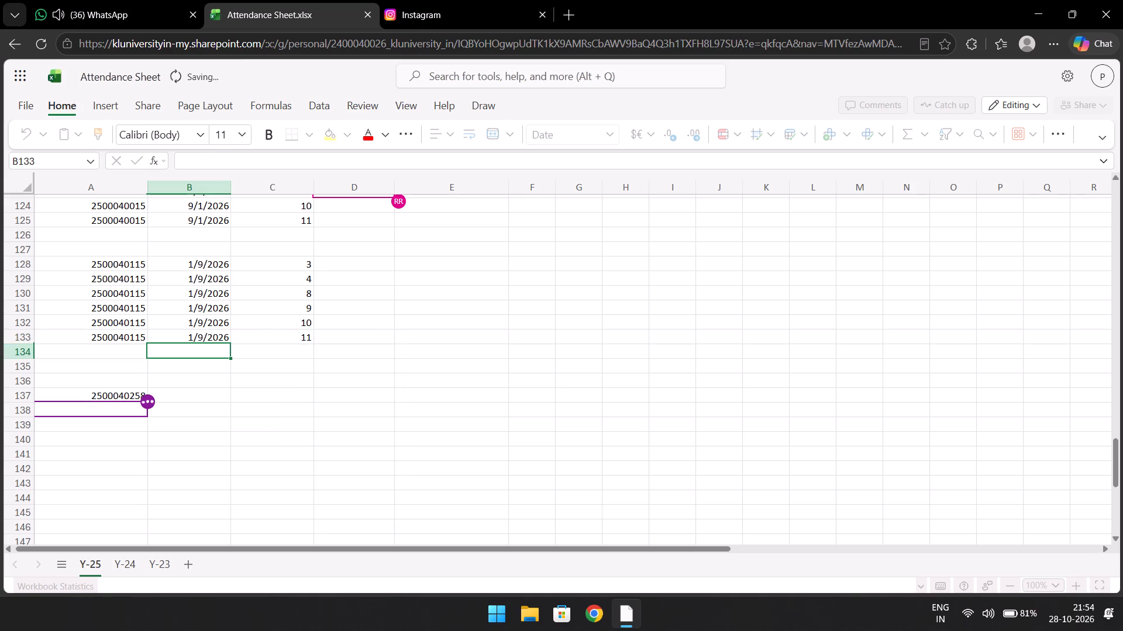
Start a new attendance row by entering the same student's ID number in cell A134.
click(115, 357)
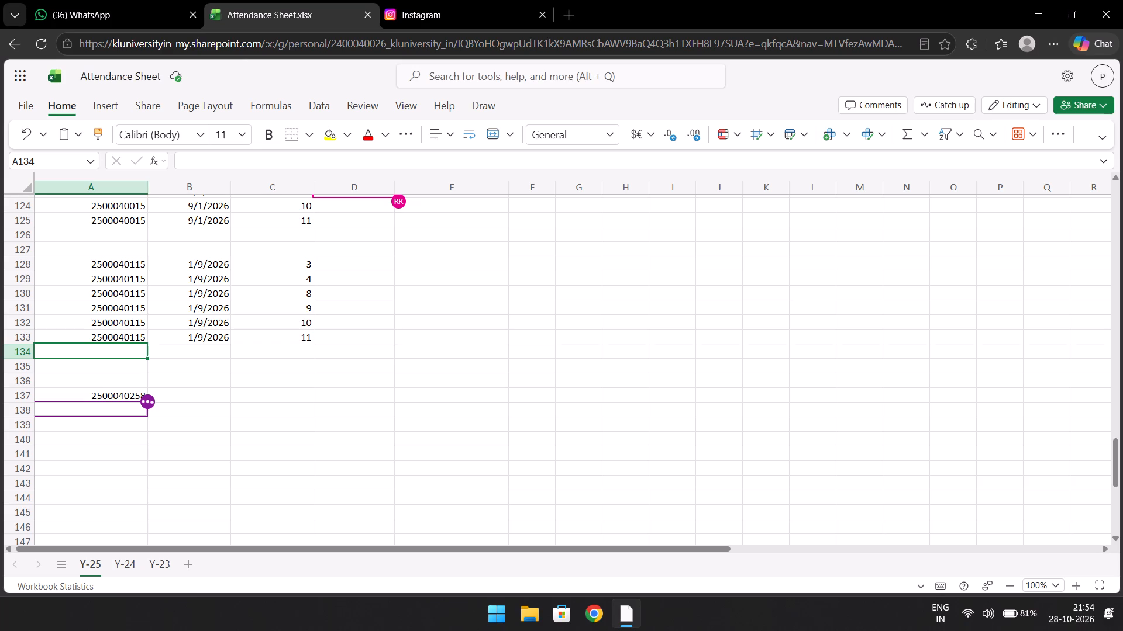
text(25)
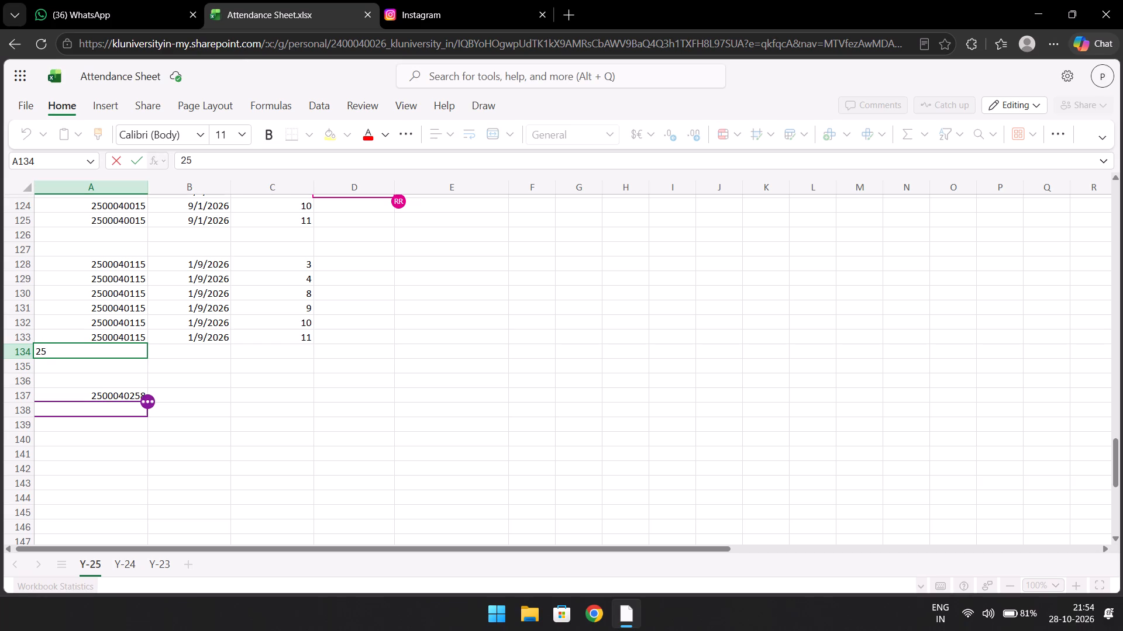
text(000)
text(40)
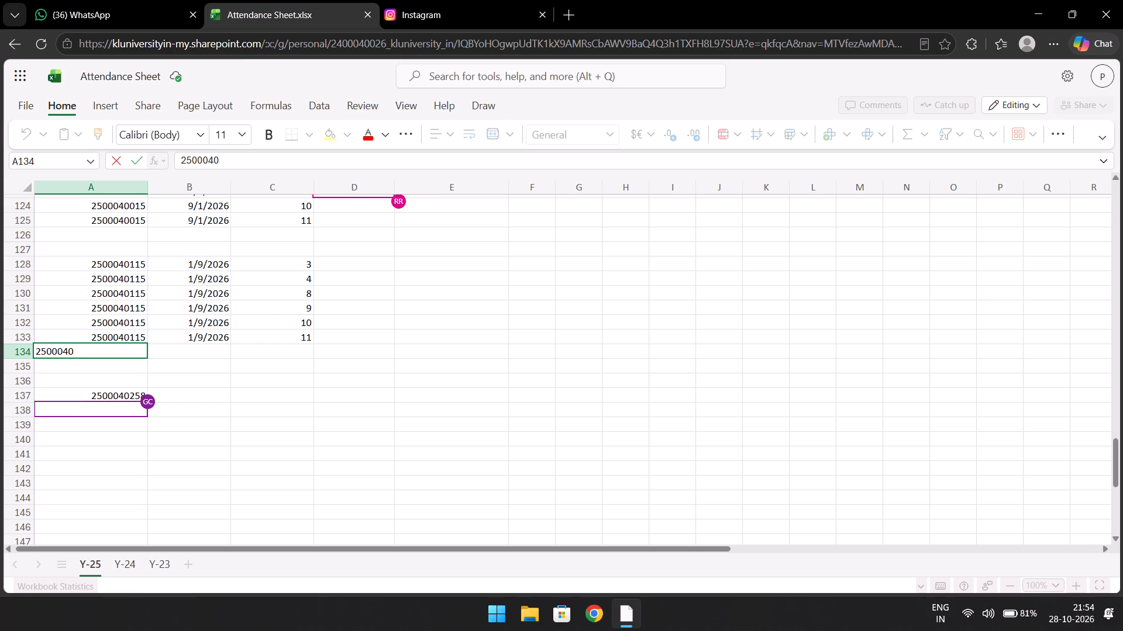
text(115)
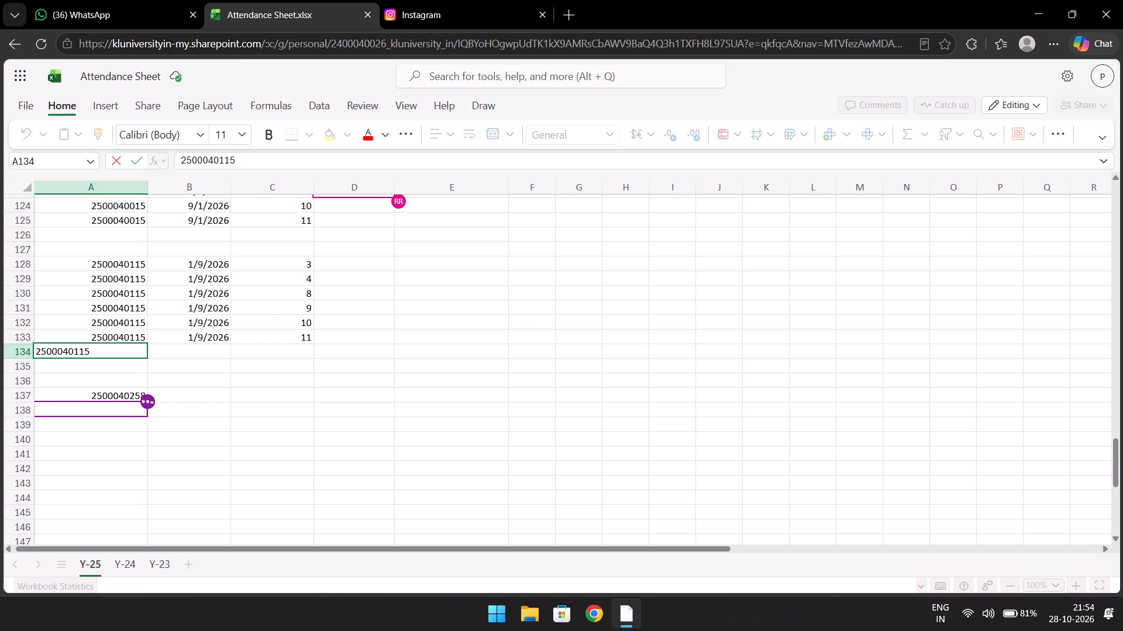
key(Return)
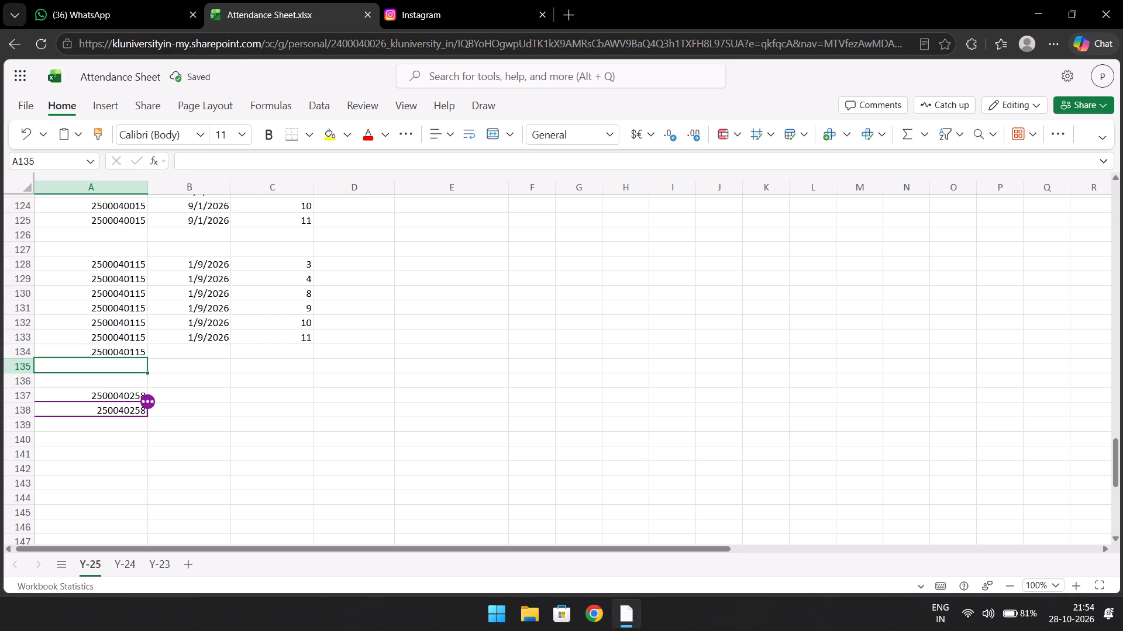
Enter the date 3/9/2026 in cell B134, beside the student's newly added ID.
click(175, 351)
key(3)
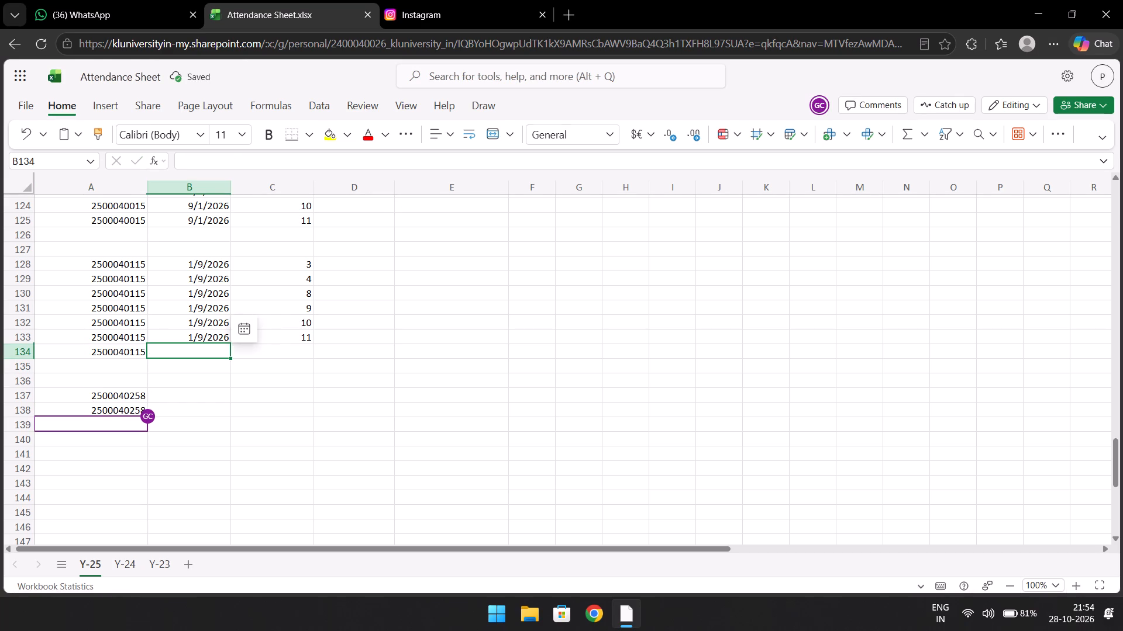
key(slash)
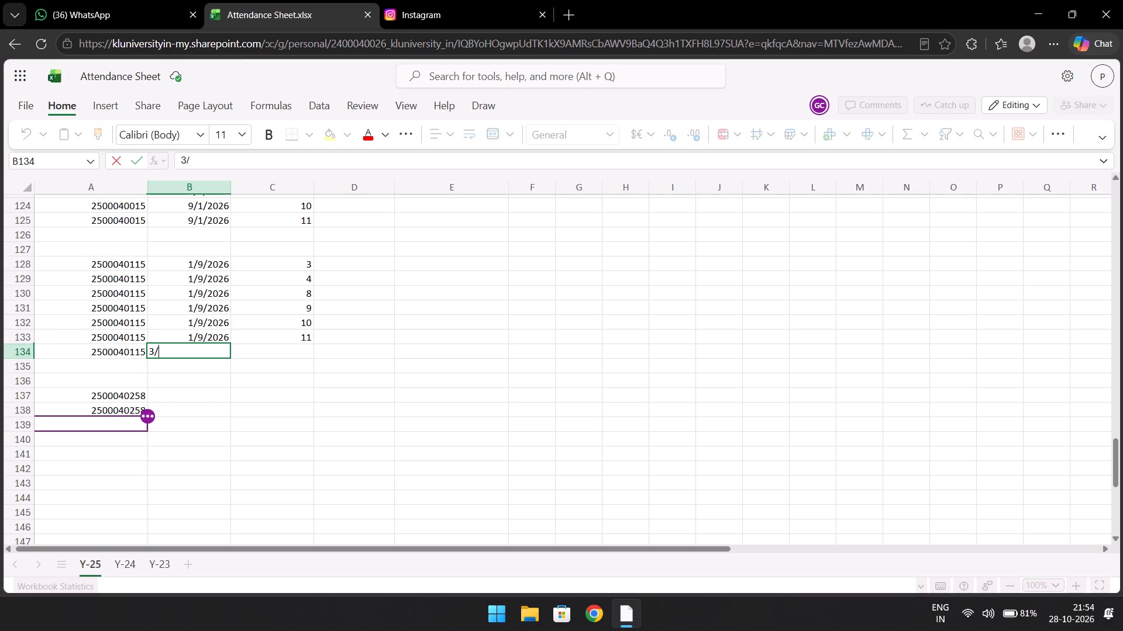
text(9/)
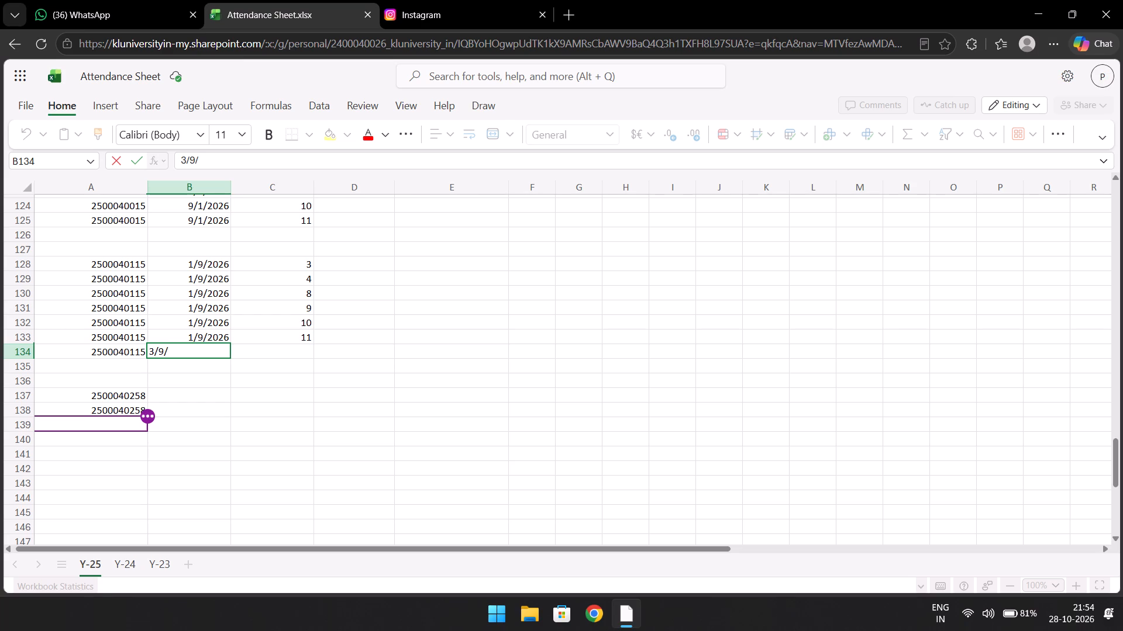
text(2026)
key(Return)
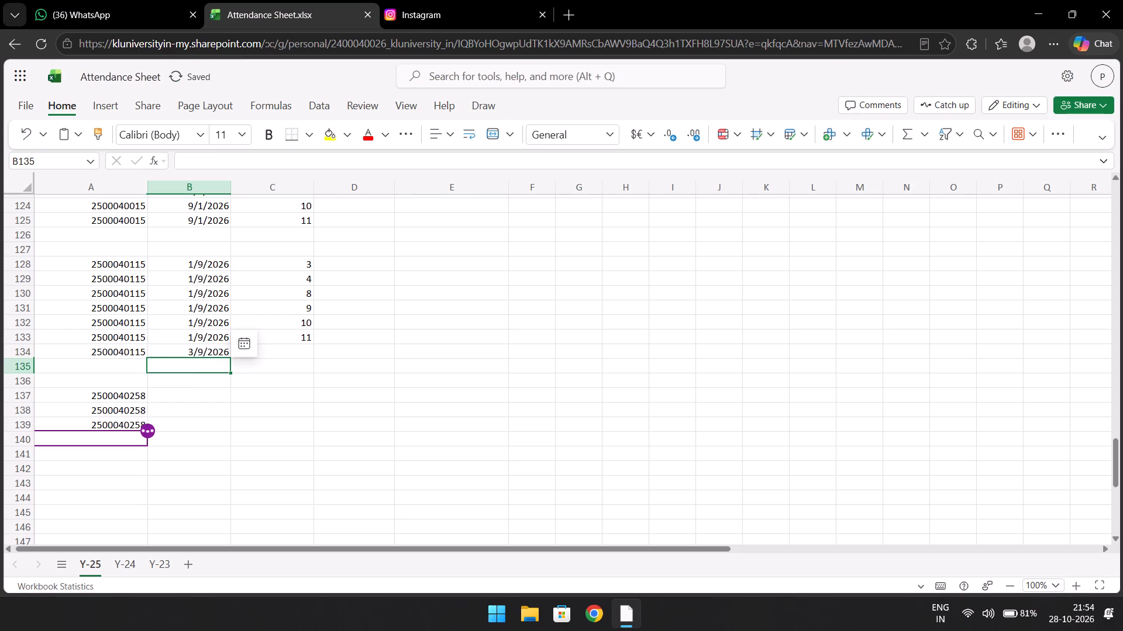
Enter the hours 3 and 4 in cells C134 and C135 for the student's new attendance entries.
click(249, 341)
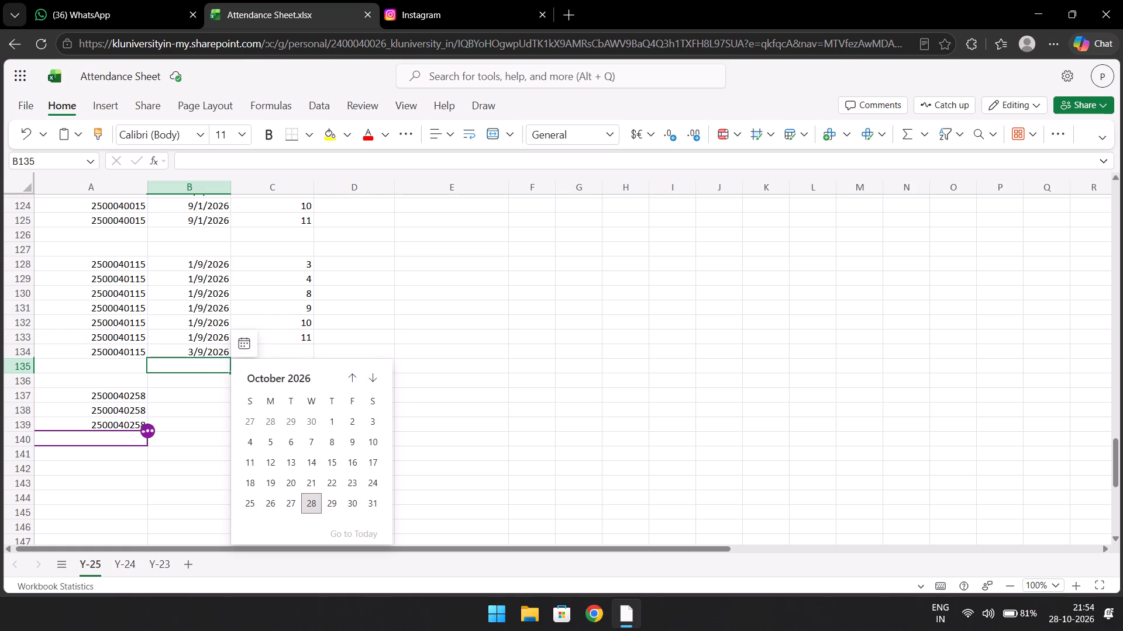
click(276, 351)
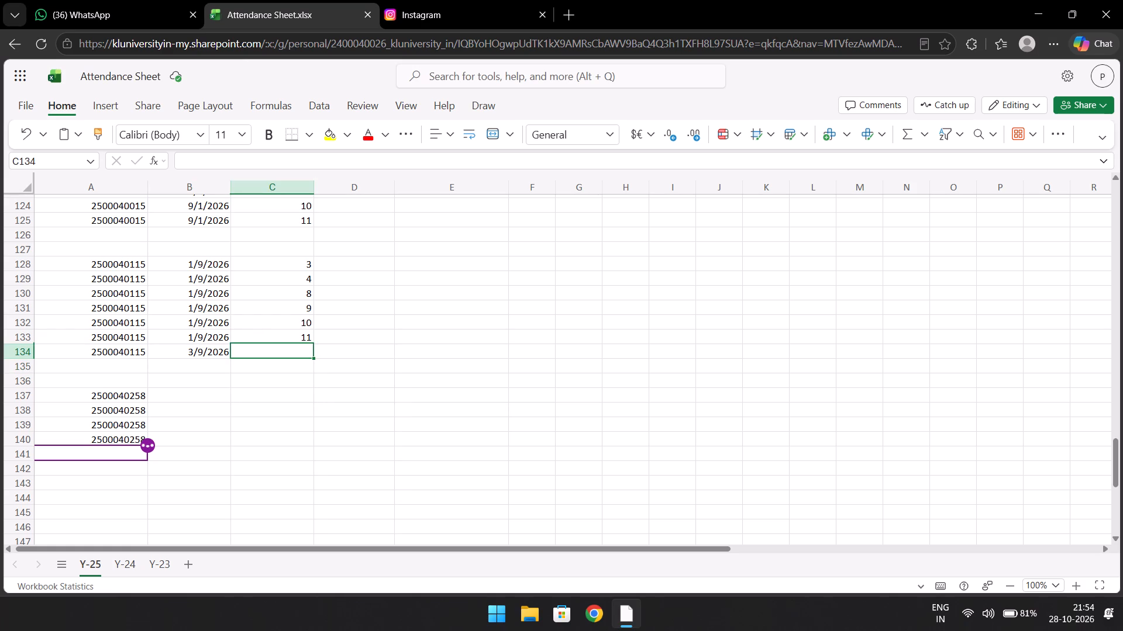
click(276, 351)
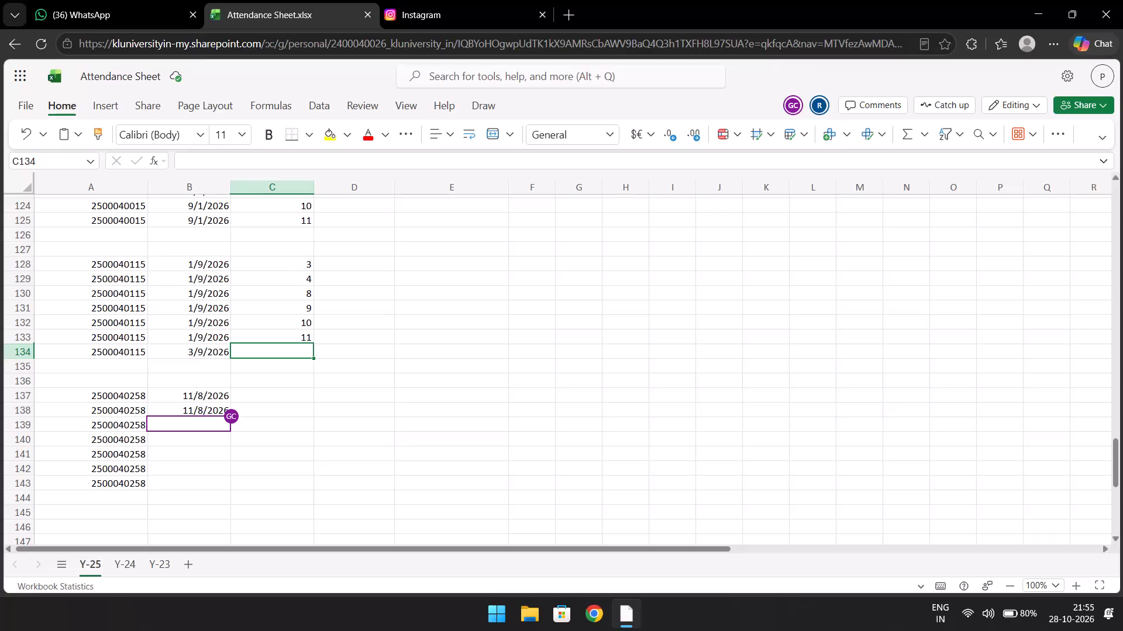
key(3)
key(Return)
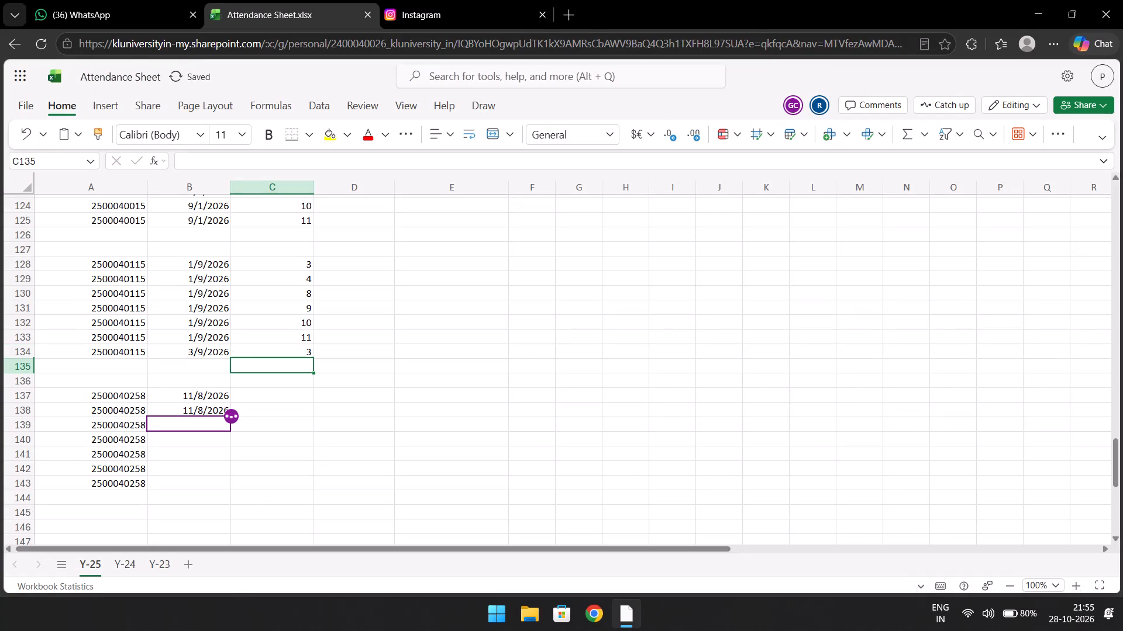
key(4)
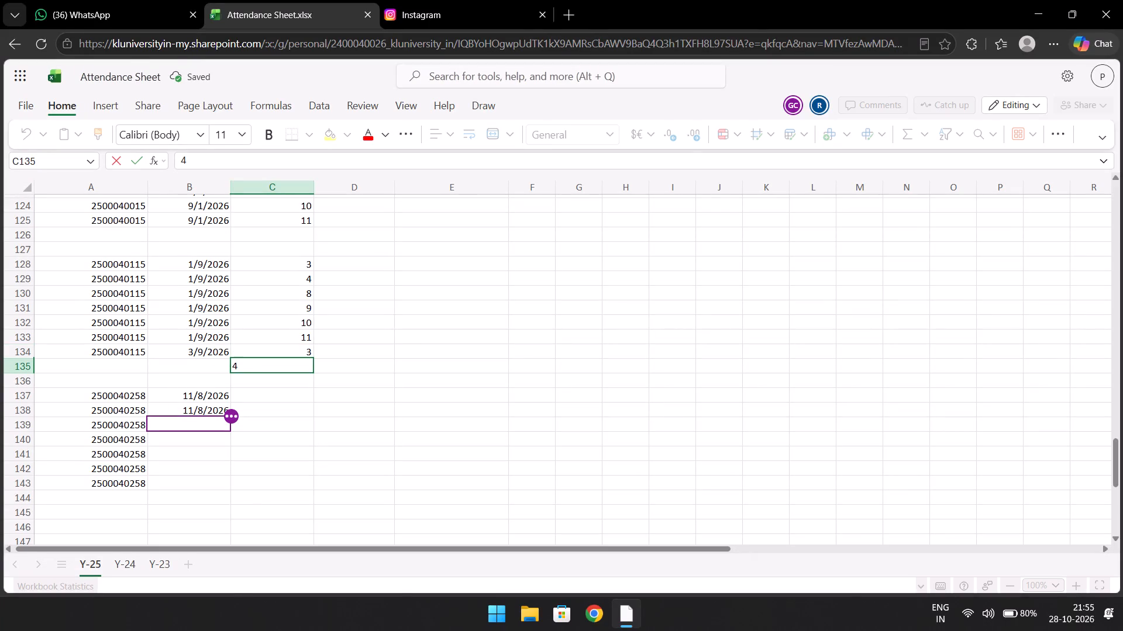
key(Return)
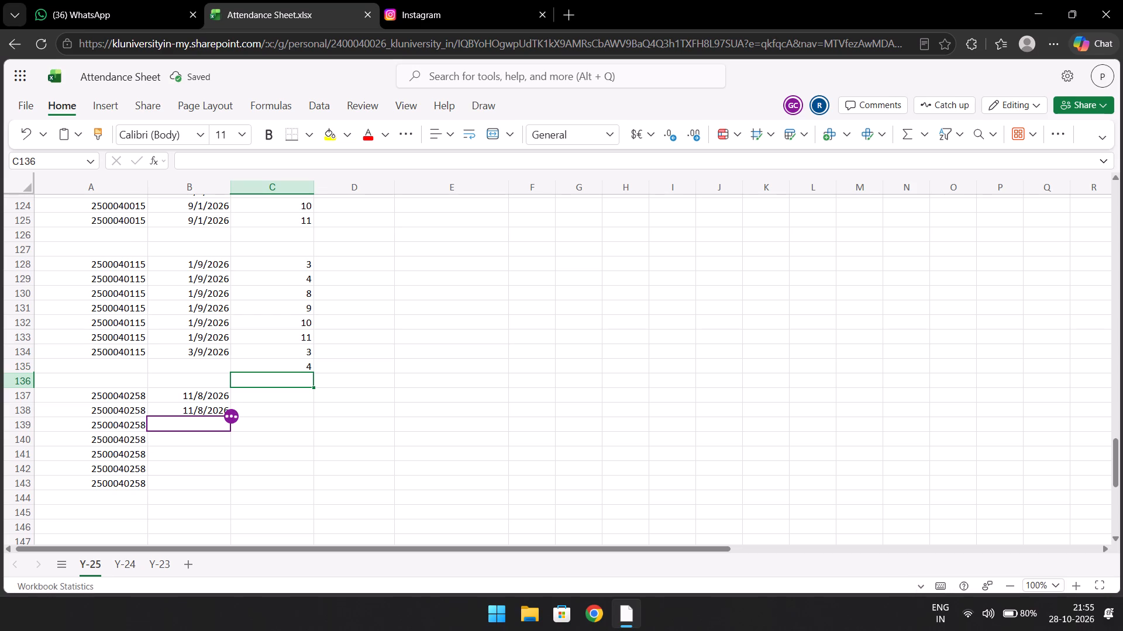
Select the empty date cell B135 in the row of the hour 4 entry.
click(215, 366)
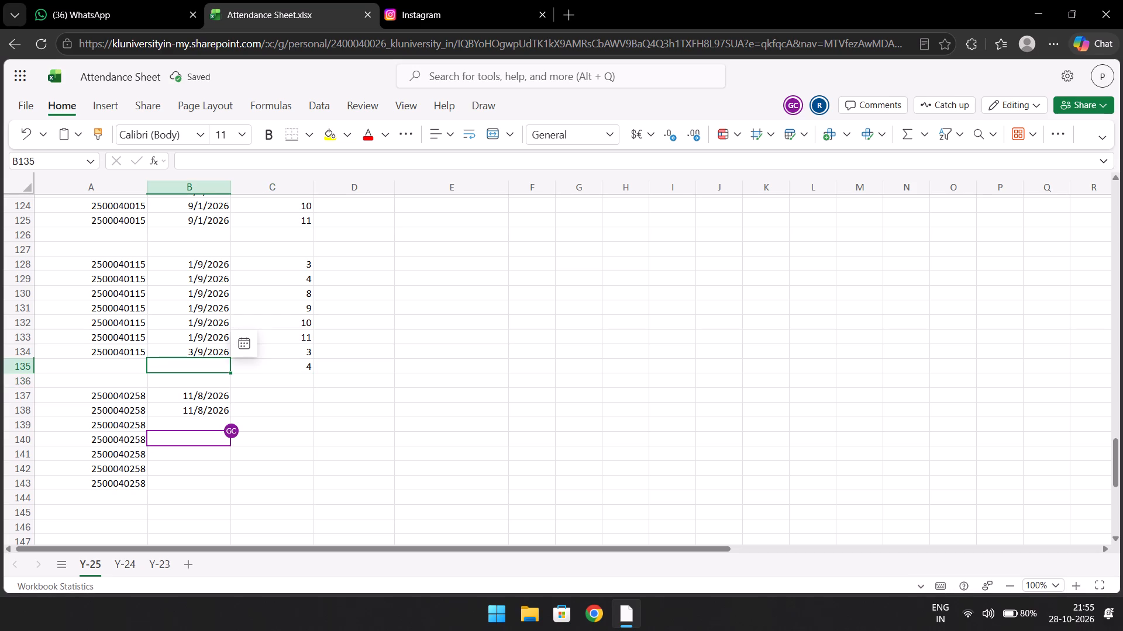
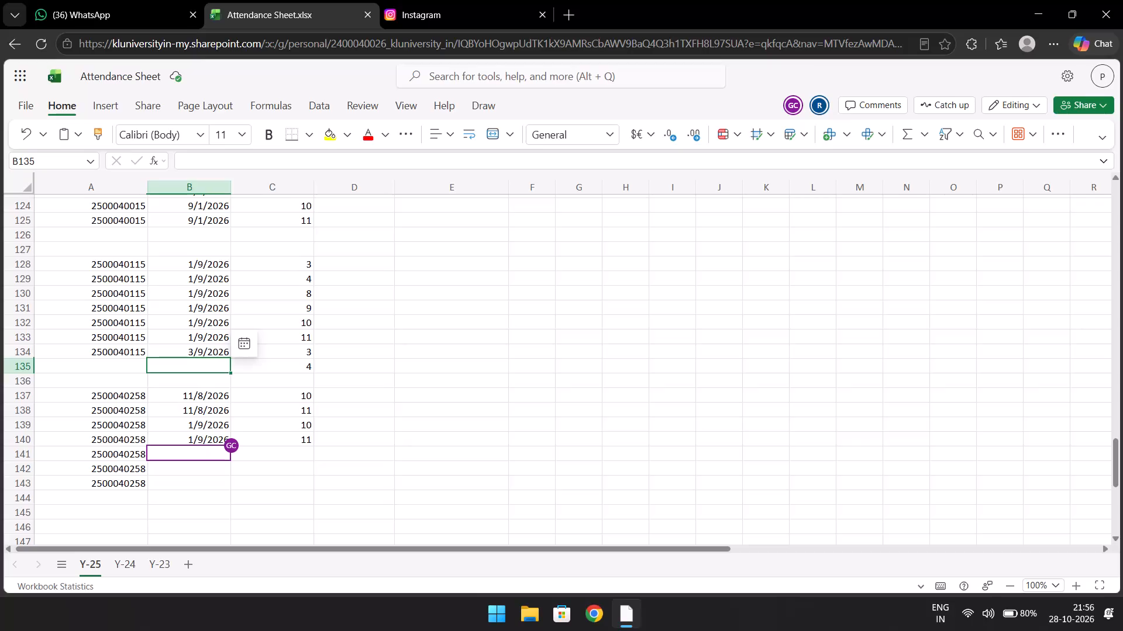
Copy the date 3/9/2026 from cell B134 into the empty cell B135, beside the hour 4 entry.
double_click(201, 358)
drag(195, 353, 194, 351)
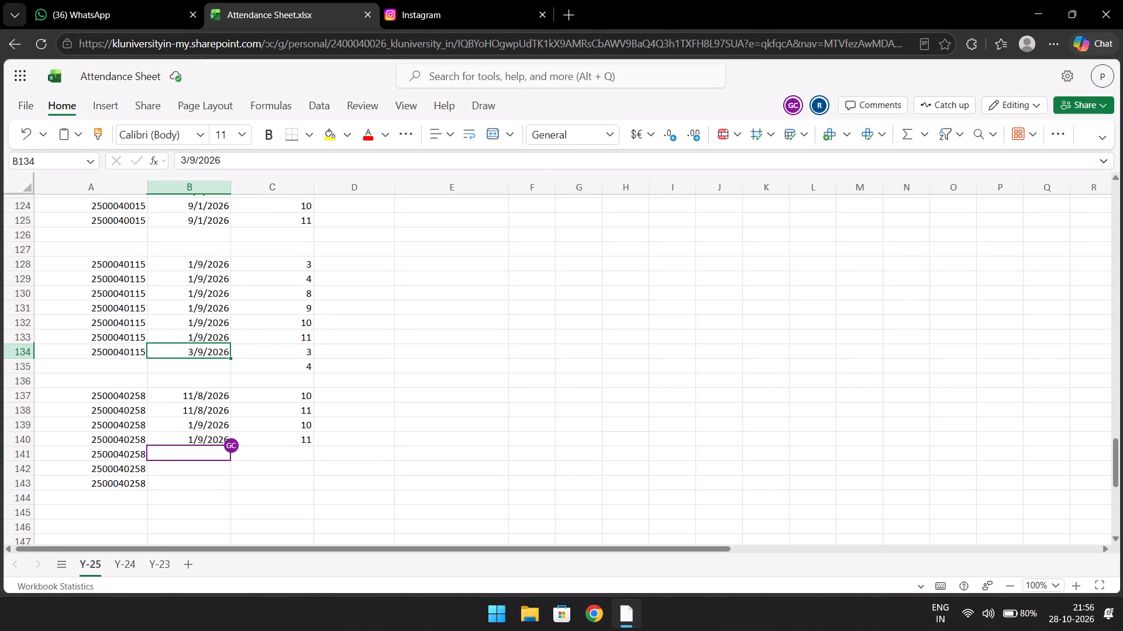
drag(194, 351, 195, 363)
click(195, 363)
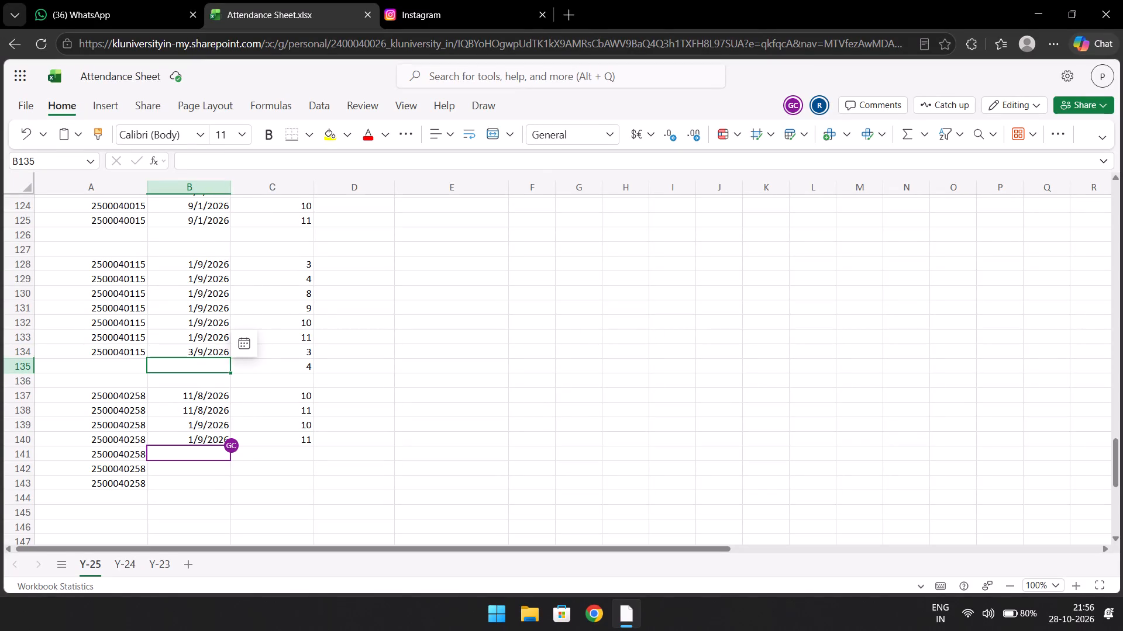
click(204, 344)
click(202, 352)
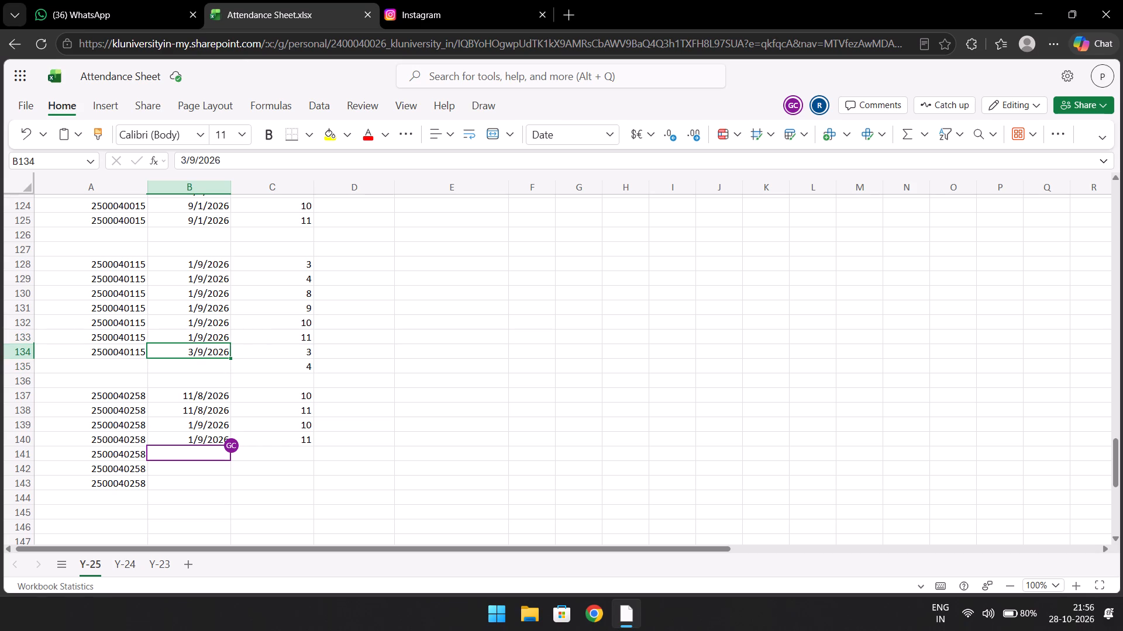
key(ctrl+c)
click(195, 372)
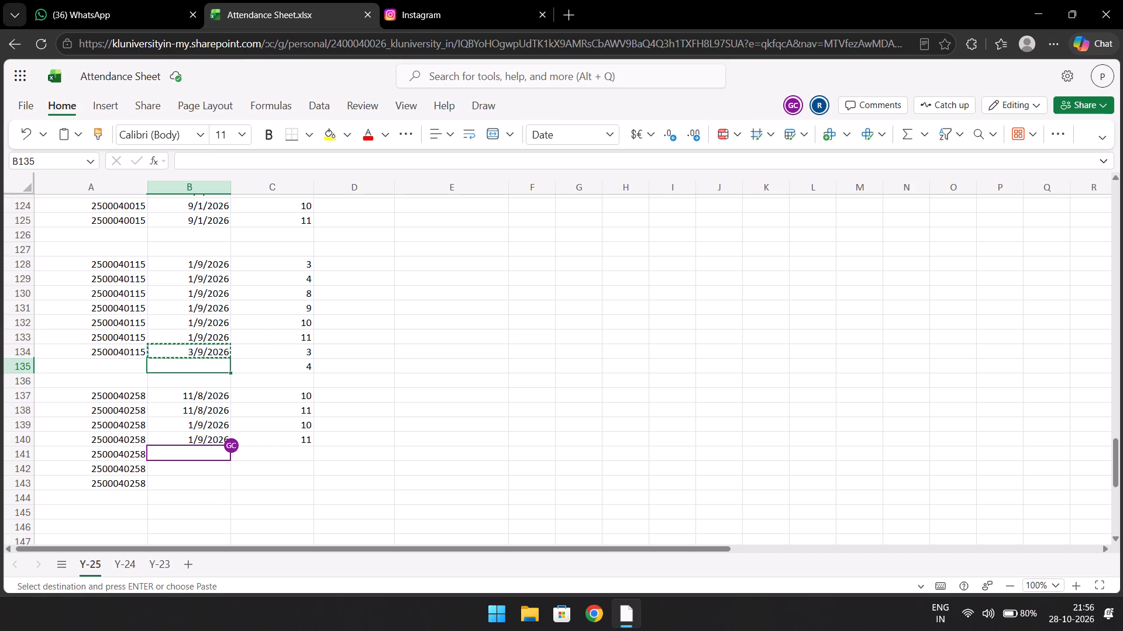
key(ctrl+v)
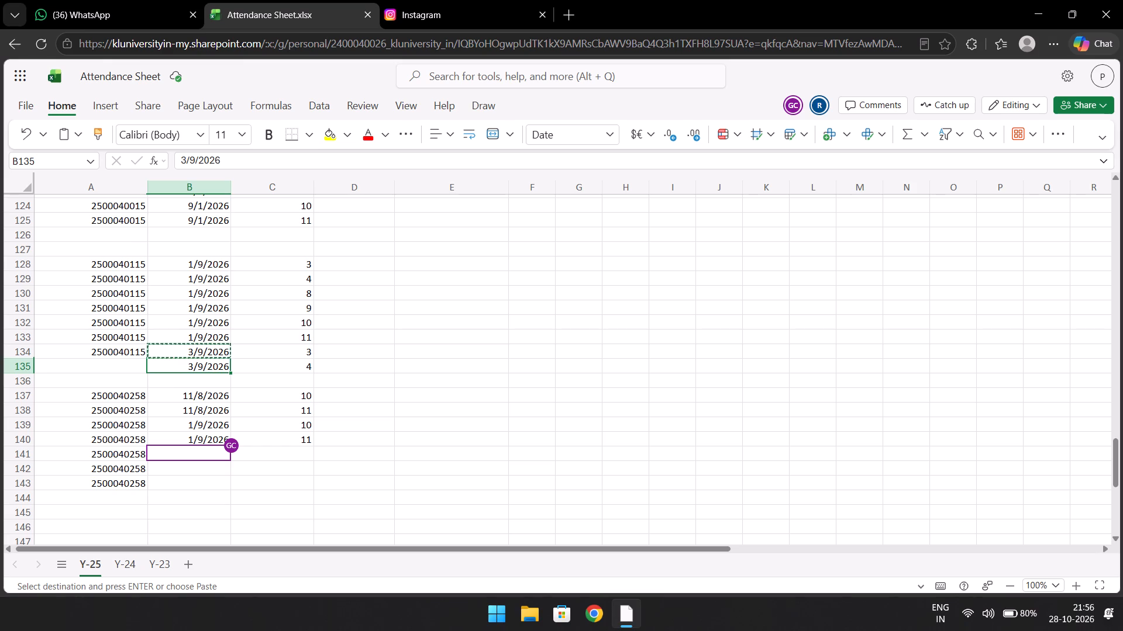
Copy the student's ID number from cell A134 into A135 to complete the hour 4 row.
click(130, 355)
key(ctrl+c)
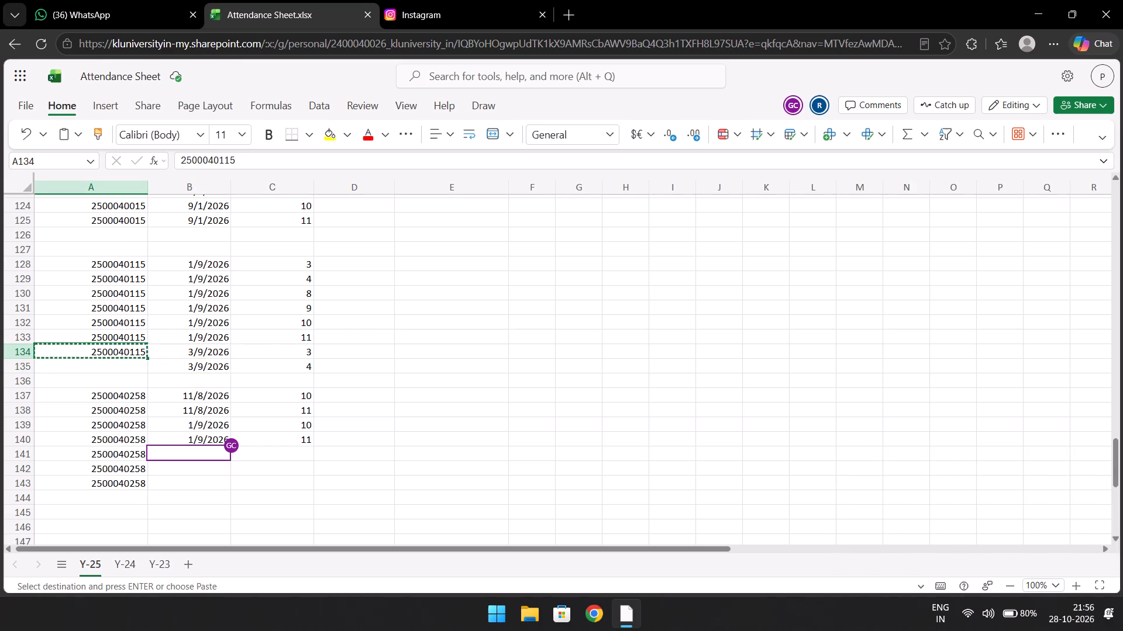
click(119, 371)
key(ctrl+v)
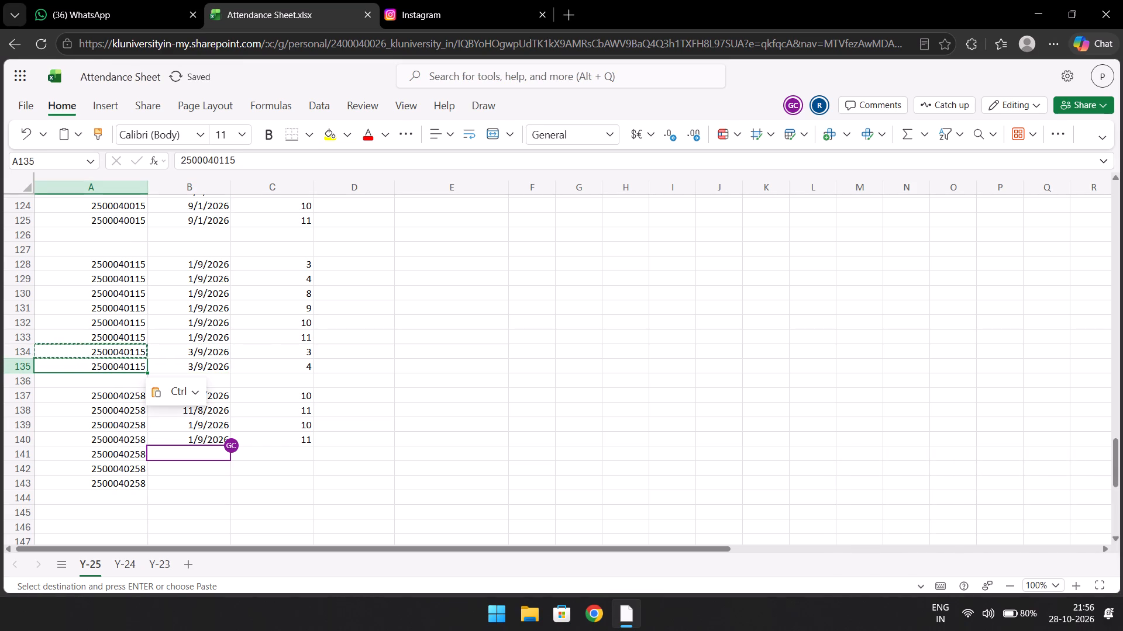
click(382, 351)
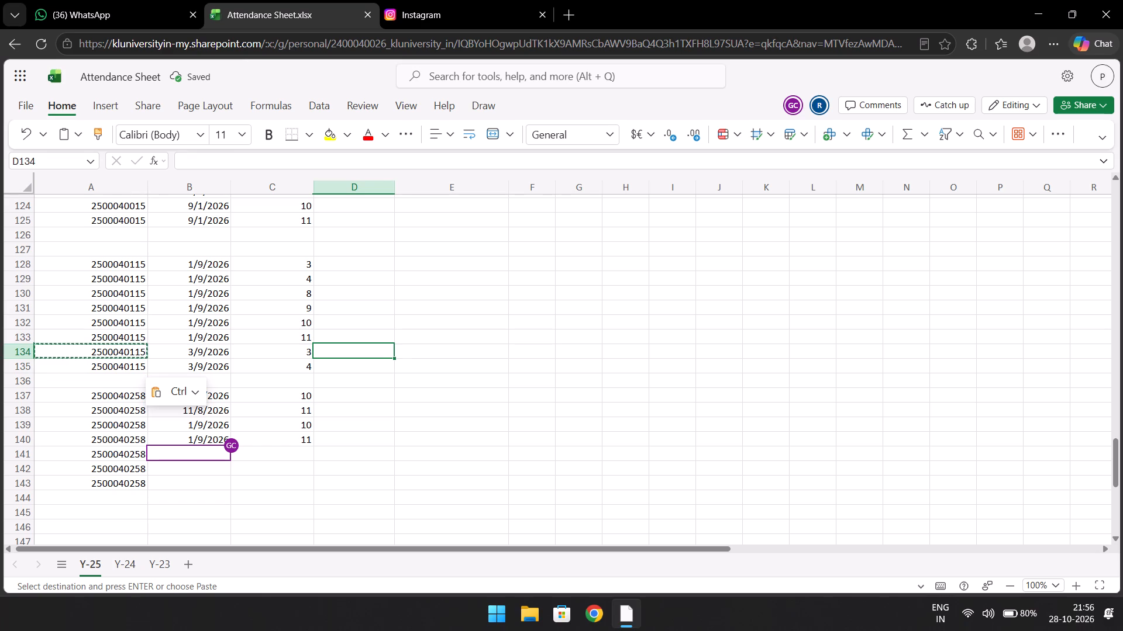
click(378, 360)
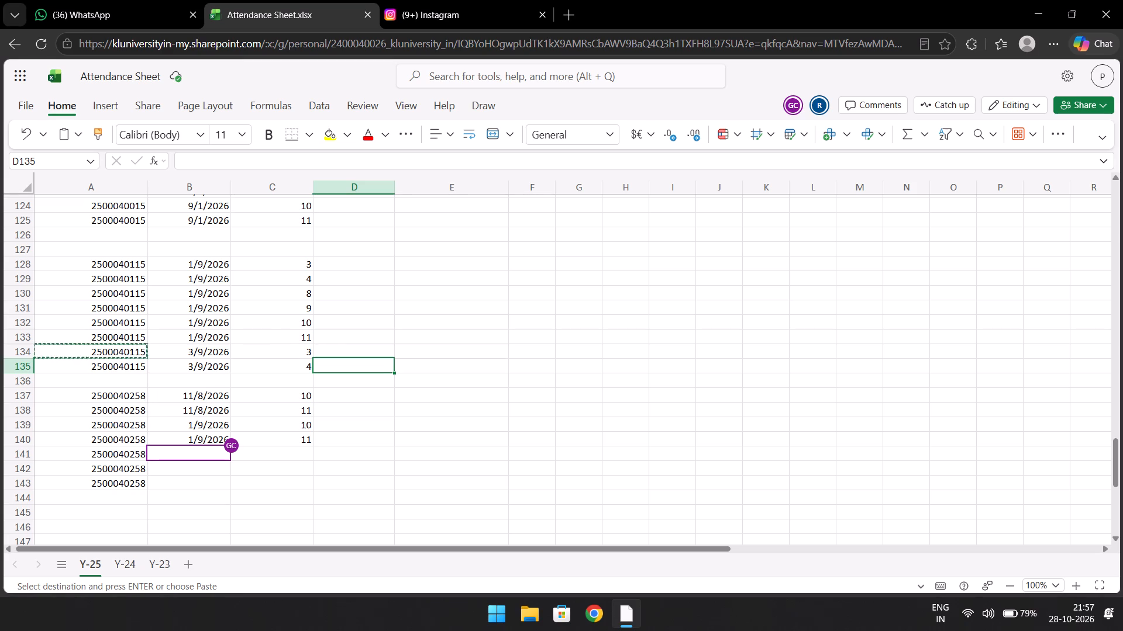
click(445, 0)
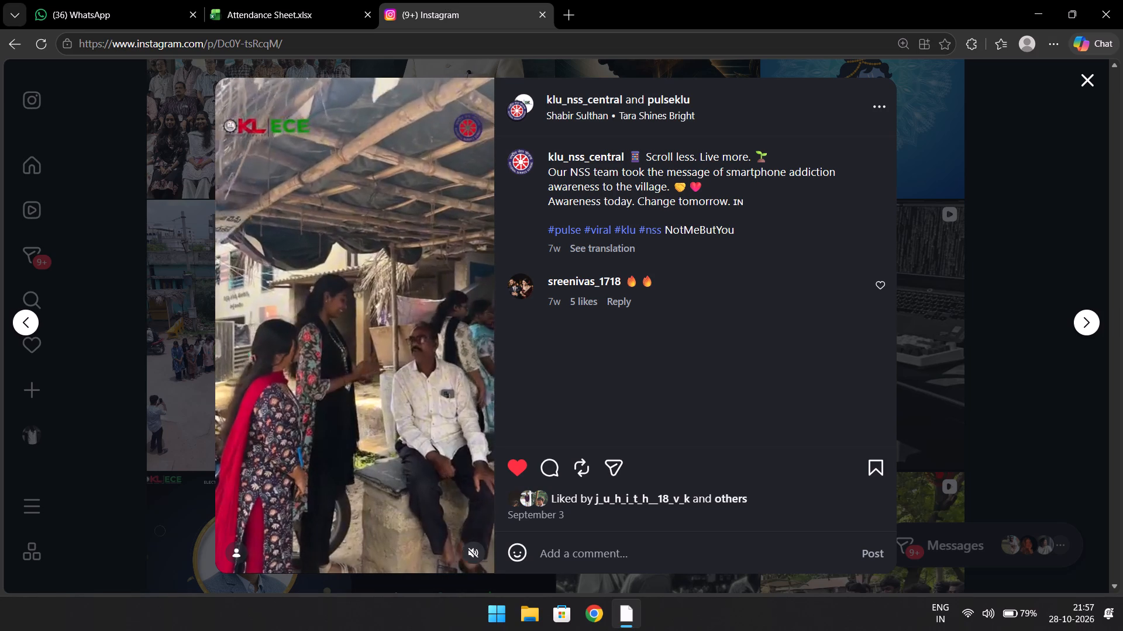
click(619, 460)
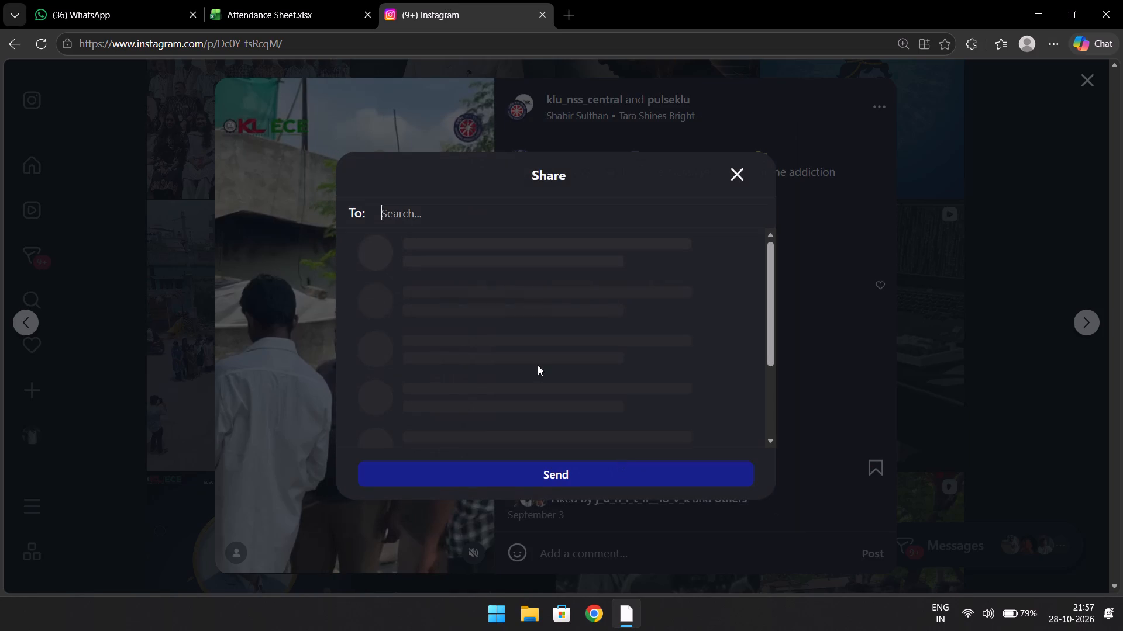
click(469, 215)
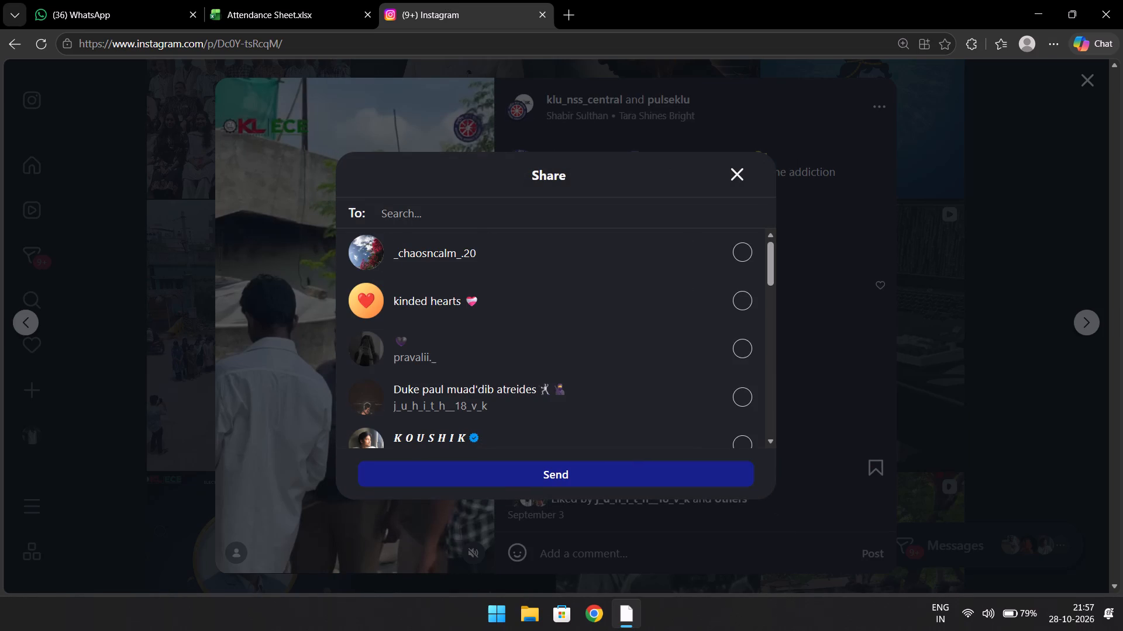
scroll(460, 326, down, 1)
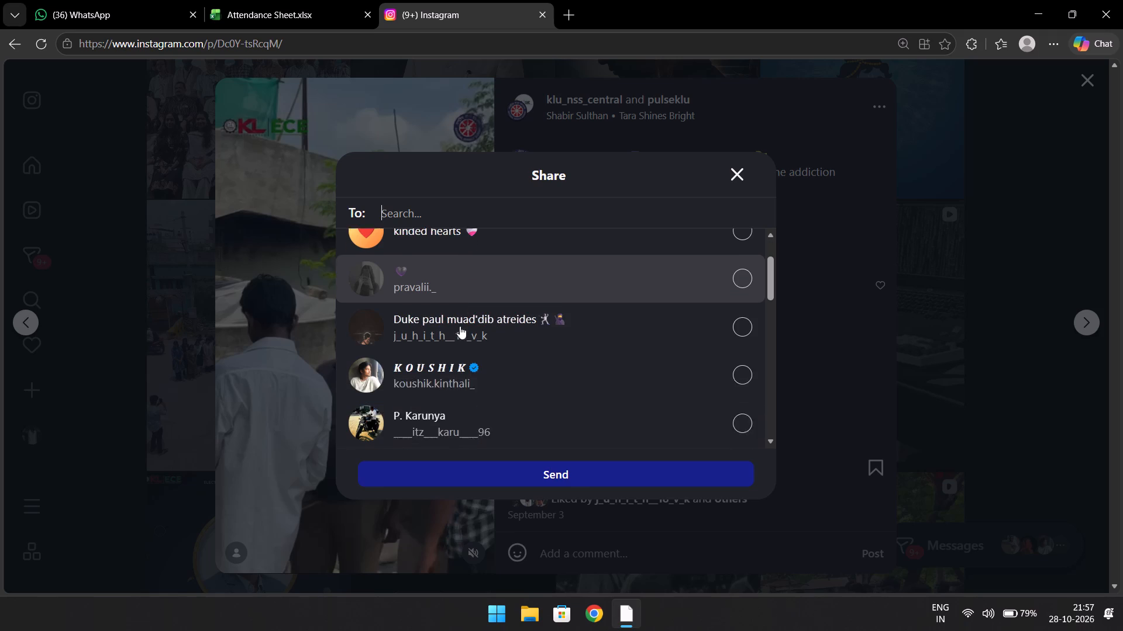
scroll(460, 326, down, 5)
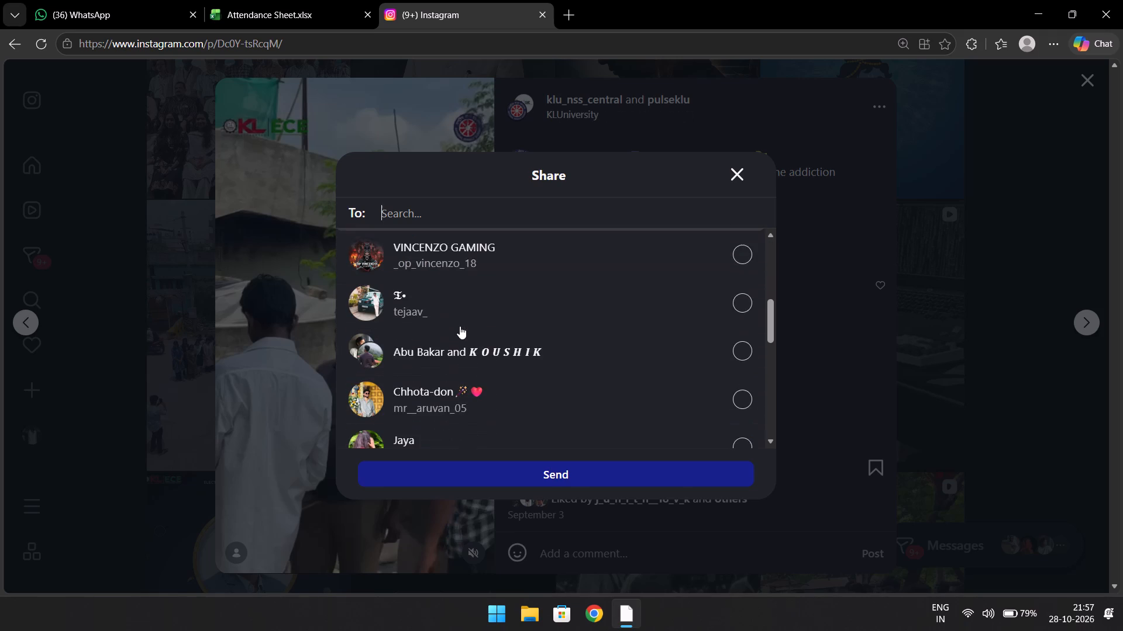
scroll(460, 326, down, 3)
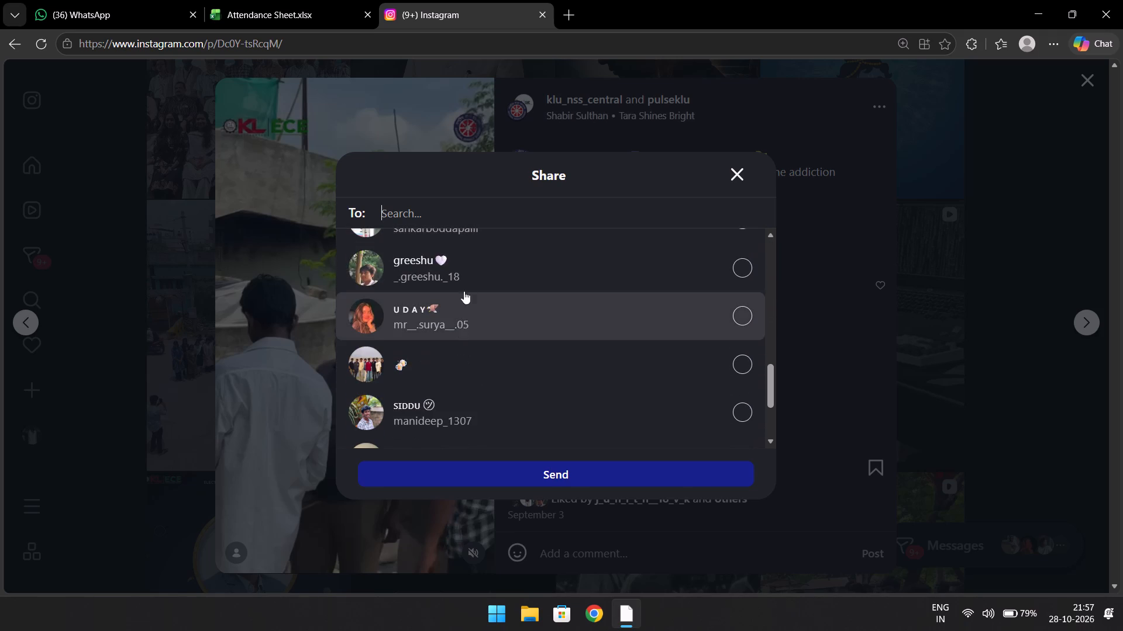
click(468, 270)
click(439, 467)
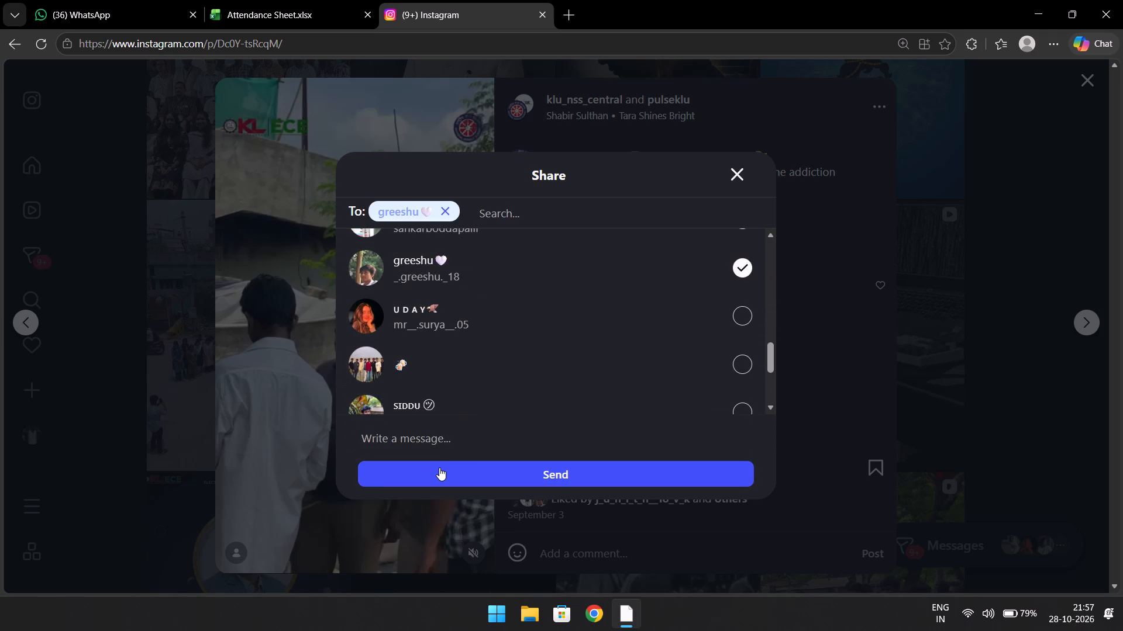
Return to the Attendance Sheet workbook and select the empty cell A136 below the student's hour 4 entry.
click(310, 0)
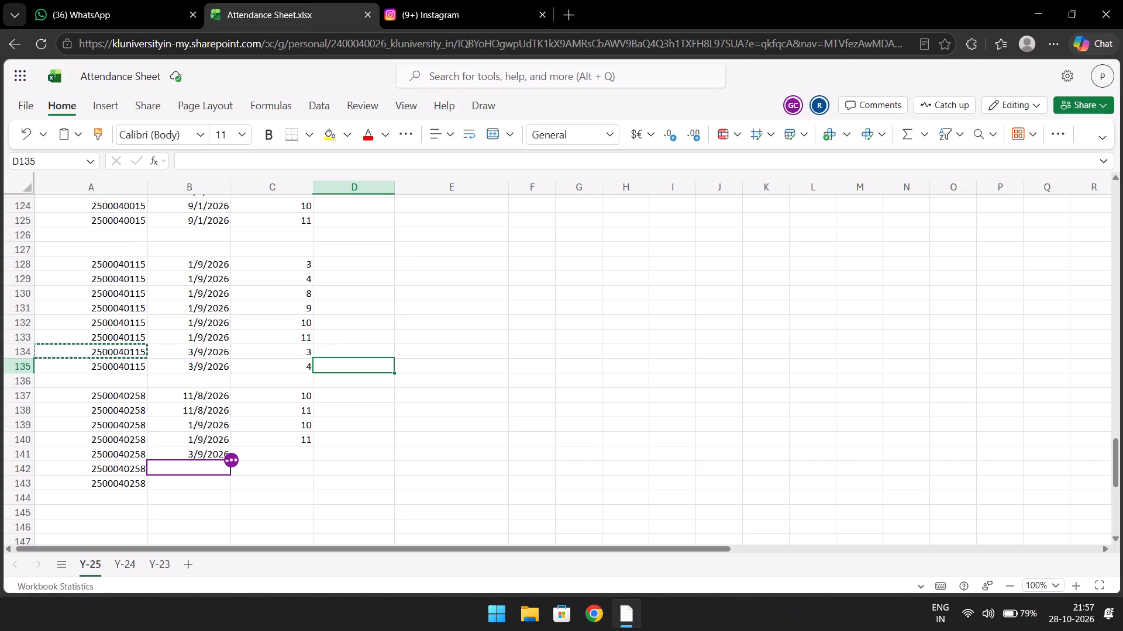
click(125, 377)
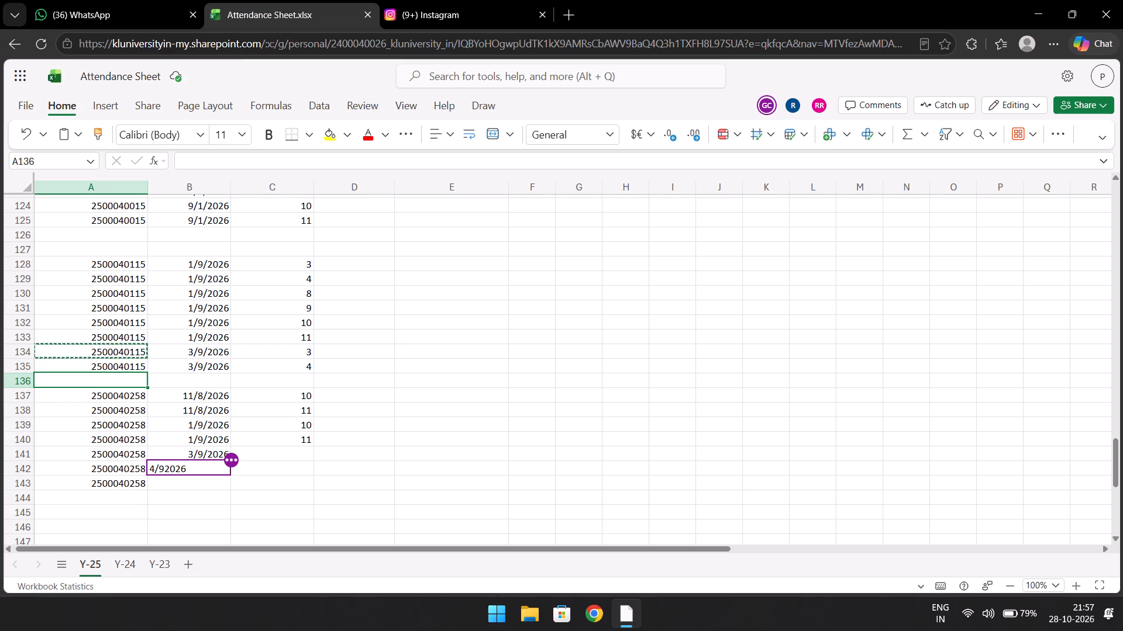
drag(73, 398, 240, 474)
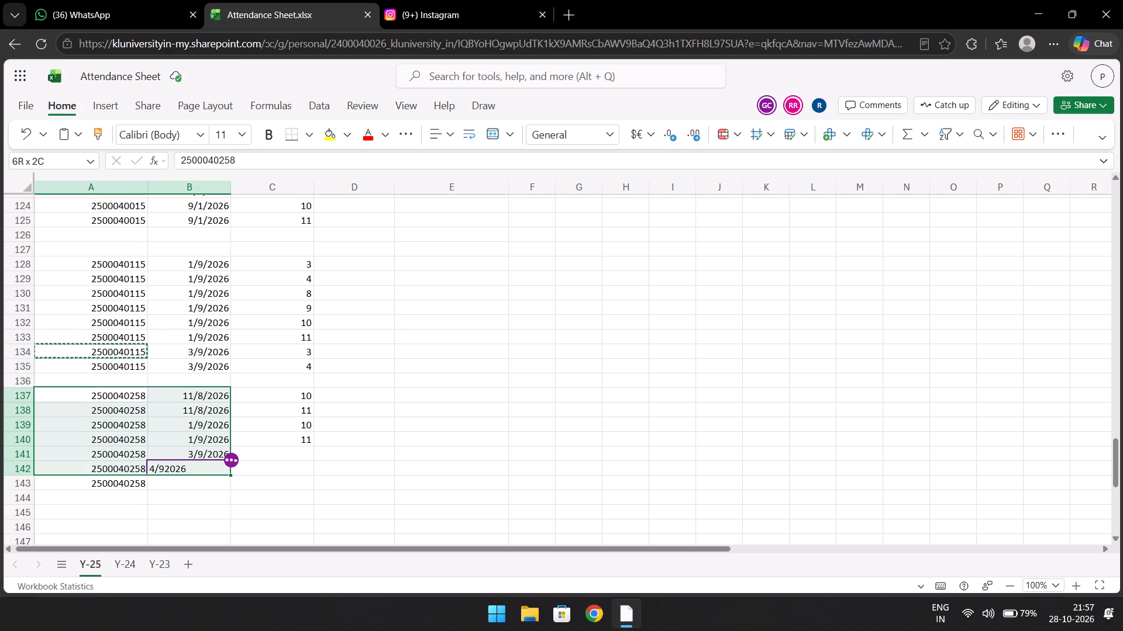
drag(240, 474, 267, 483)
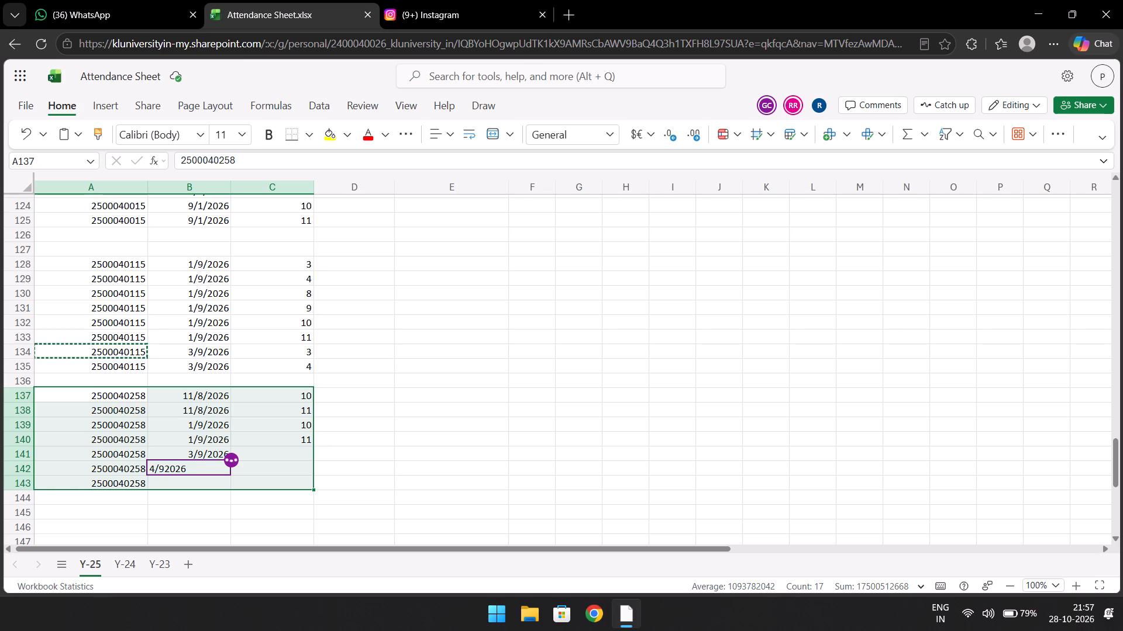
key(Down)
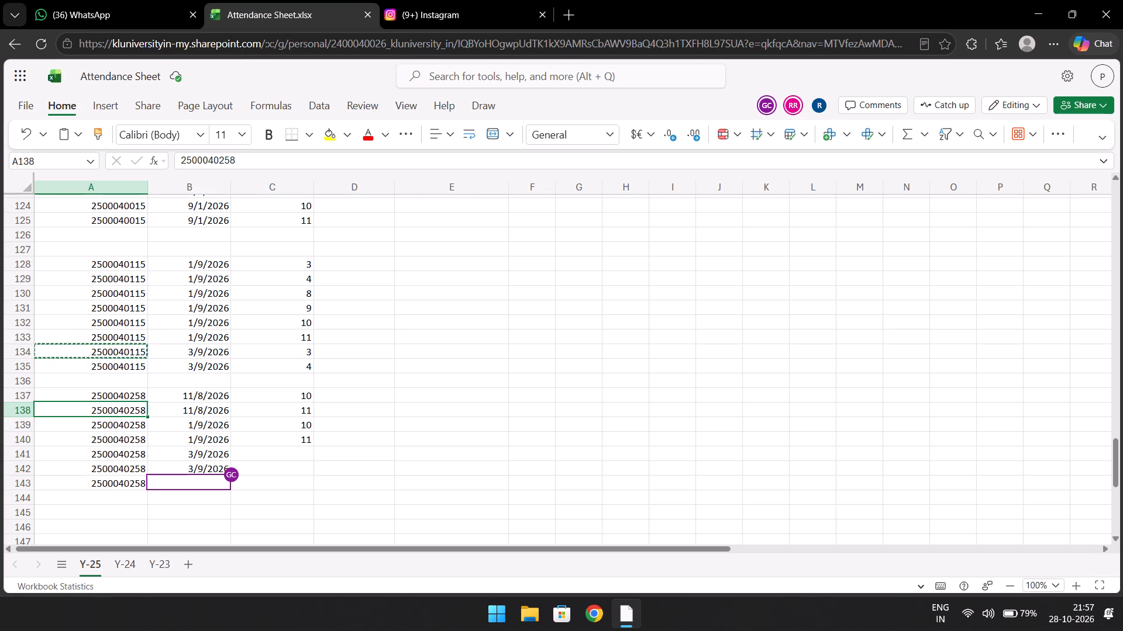
Enter the same student's ID number in the empty cell A136, below the hour 4 row.
click(109, 380)
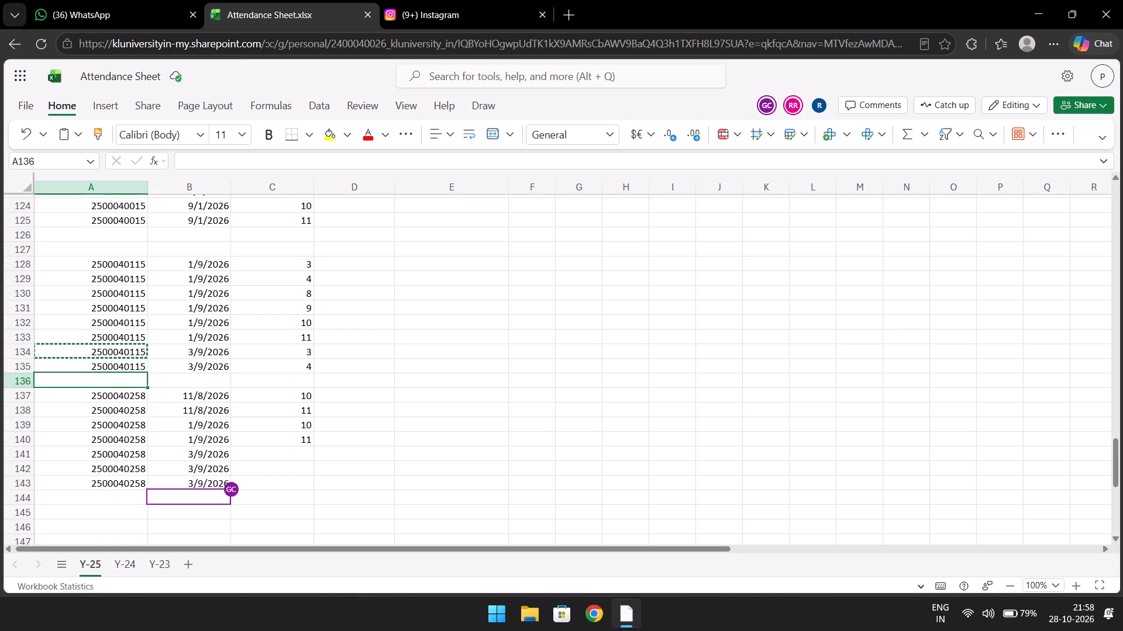
click(109, 380)
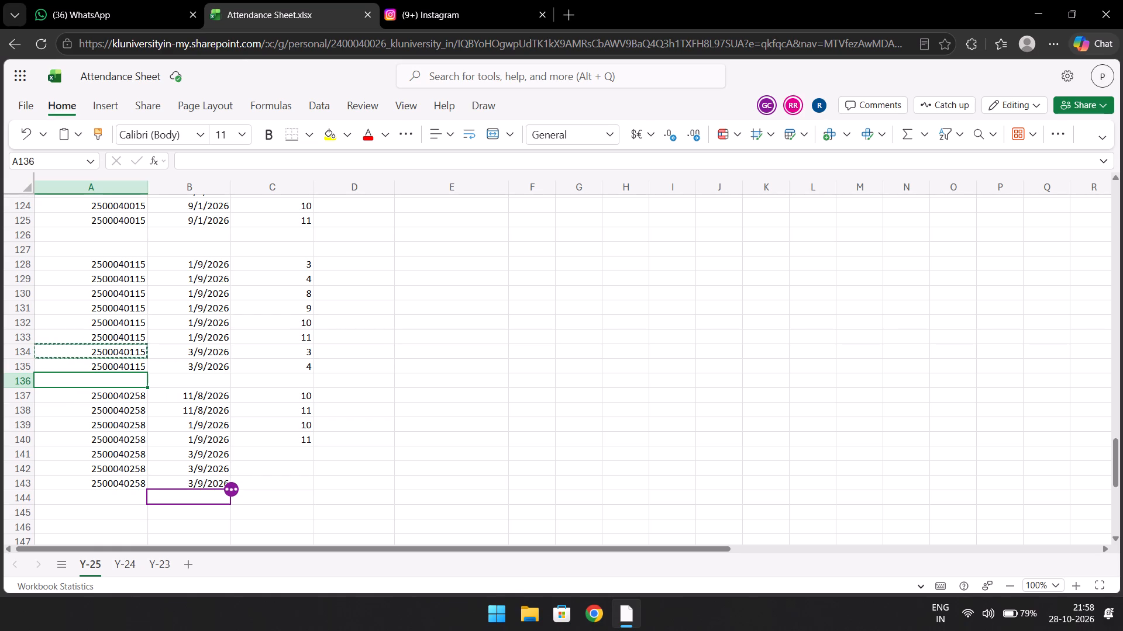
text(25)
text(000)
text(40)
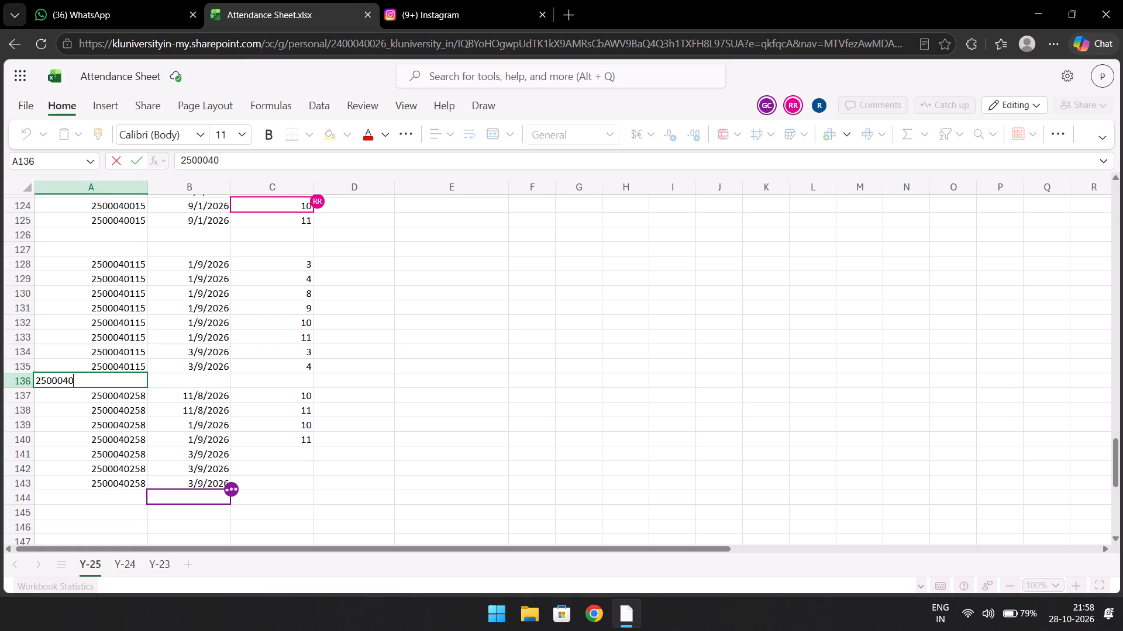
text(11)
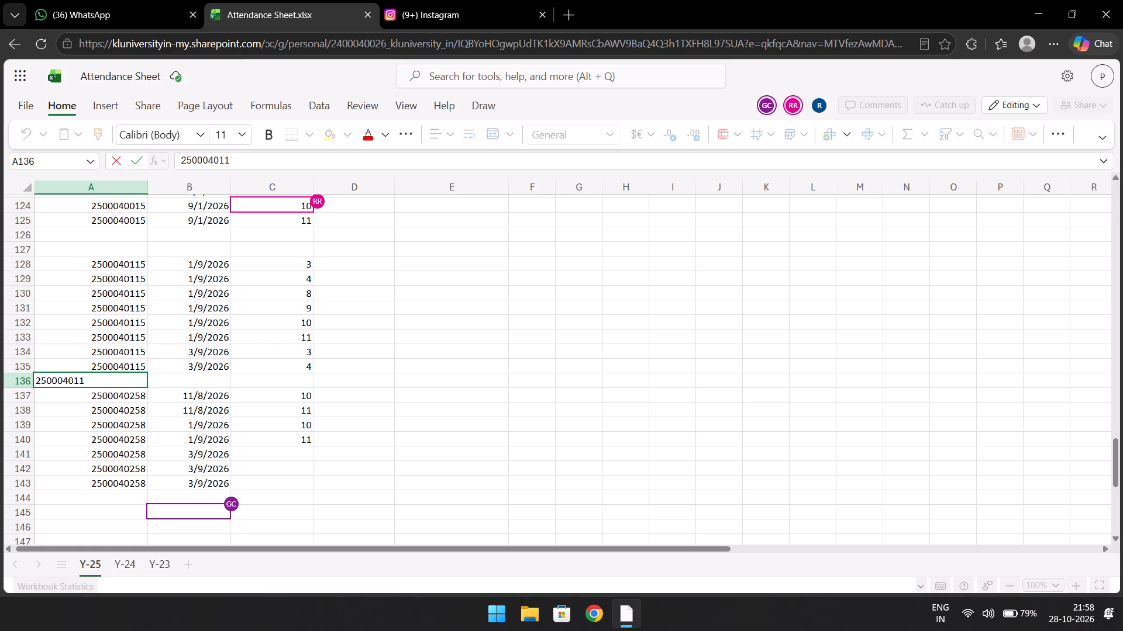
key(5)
Copy the date 3/9/2026 from cell B135 into B136, beside the student's newly added ID.
click(179, 390)
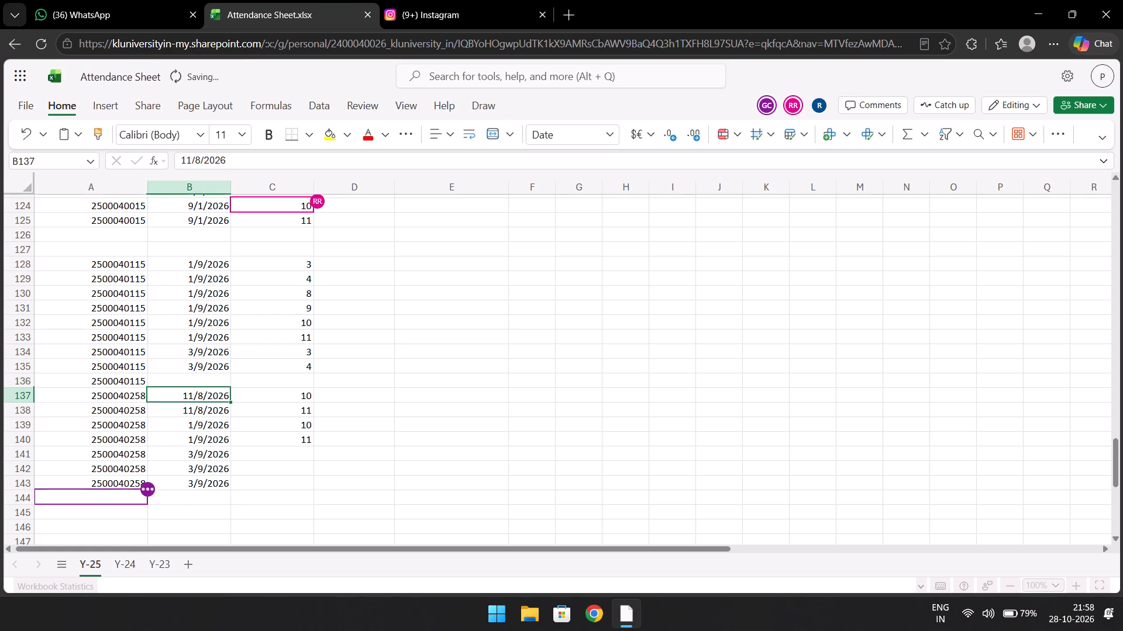
click(181, 380)
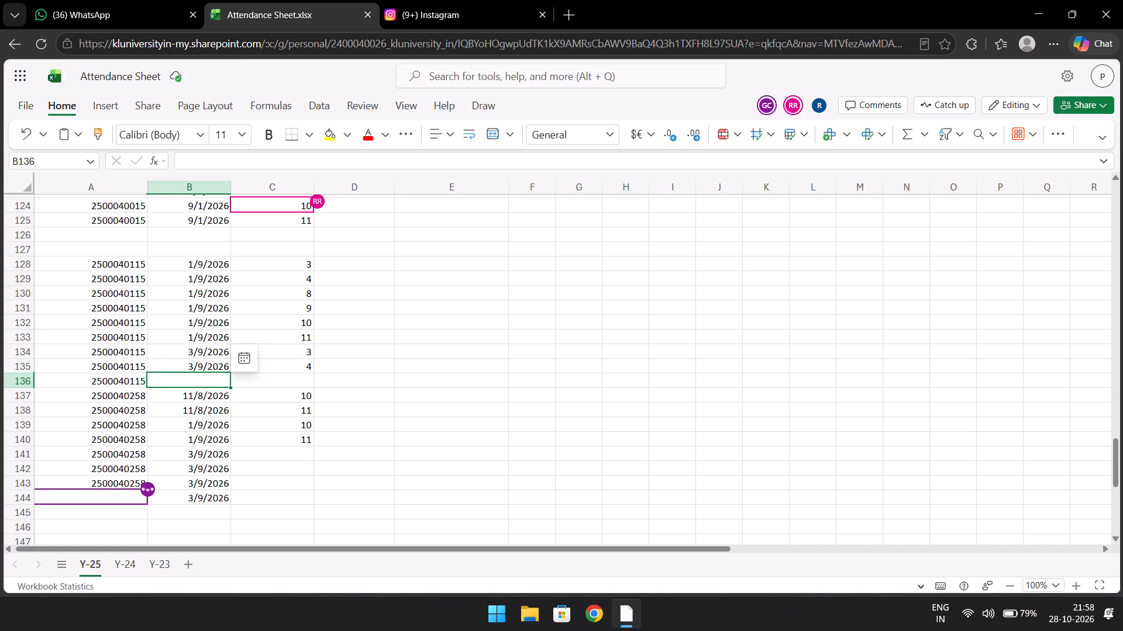
drag(175, 365, 232, 366)
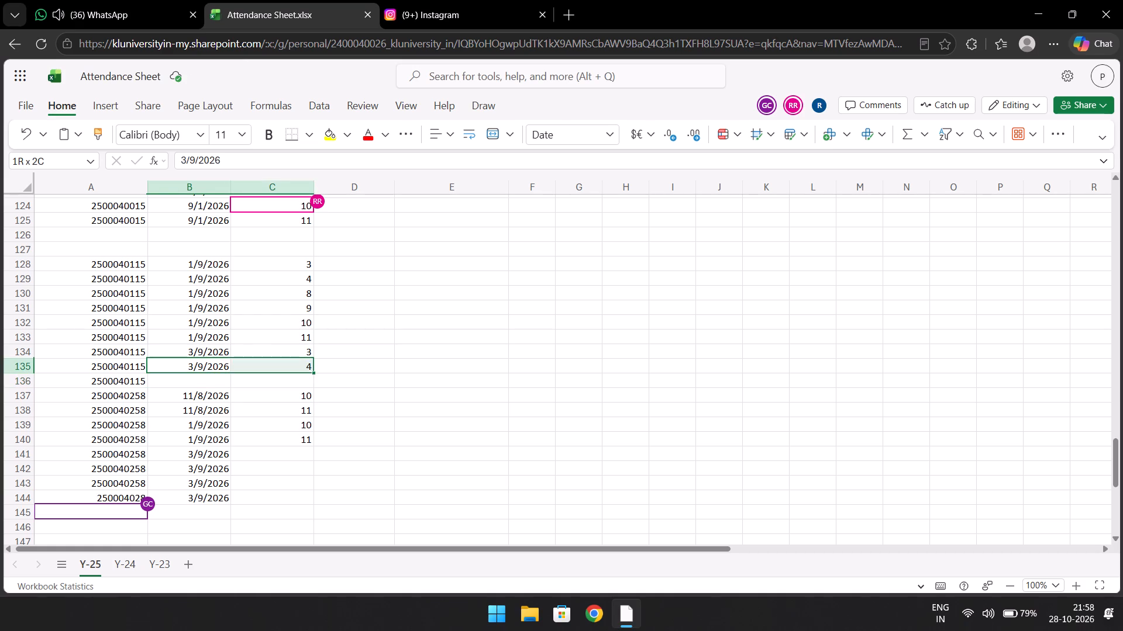
drag(232, 366, 215, 367)
key(ctrl+c)
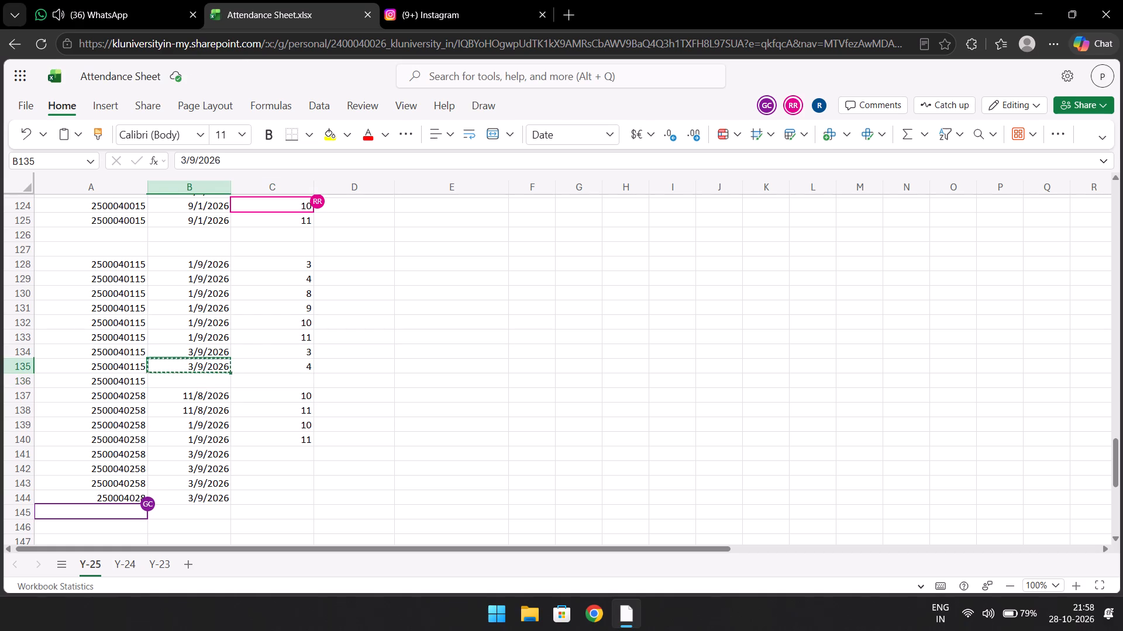
click(209, 383)
key(ctrl+v)
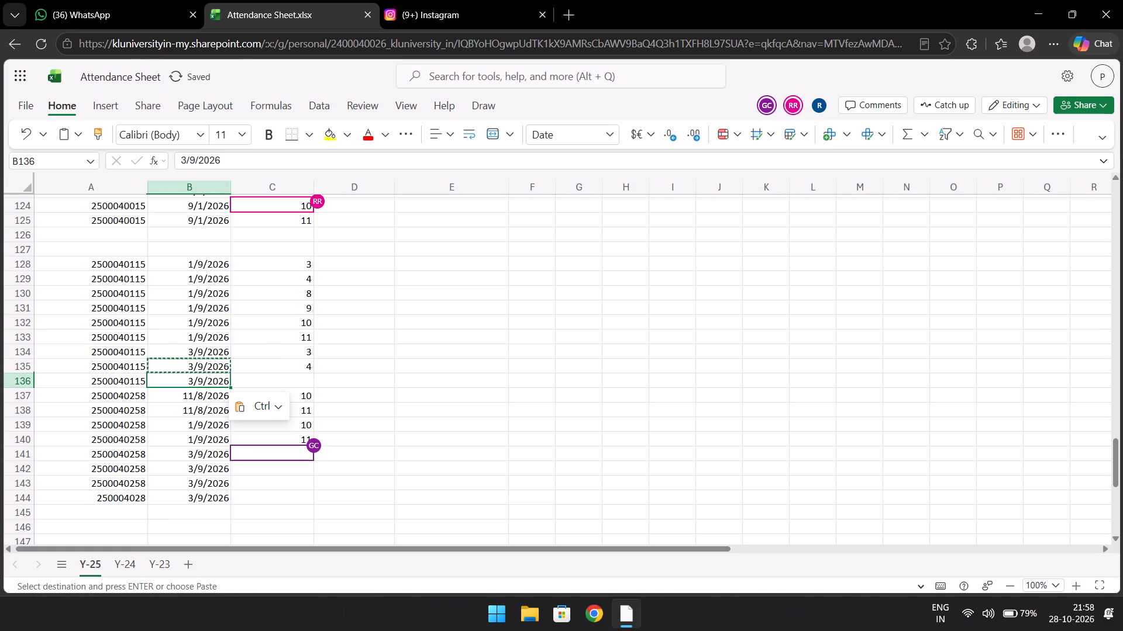
Enter the hour 5 in cell C136 for the student's new 3/9/2026 attendance entry.
click(250, 366)
click(254, 382)
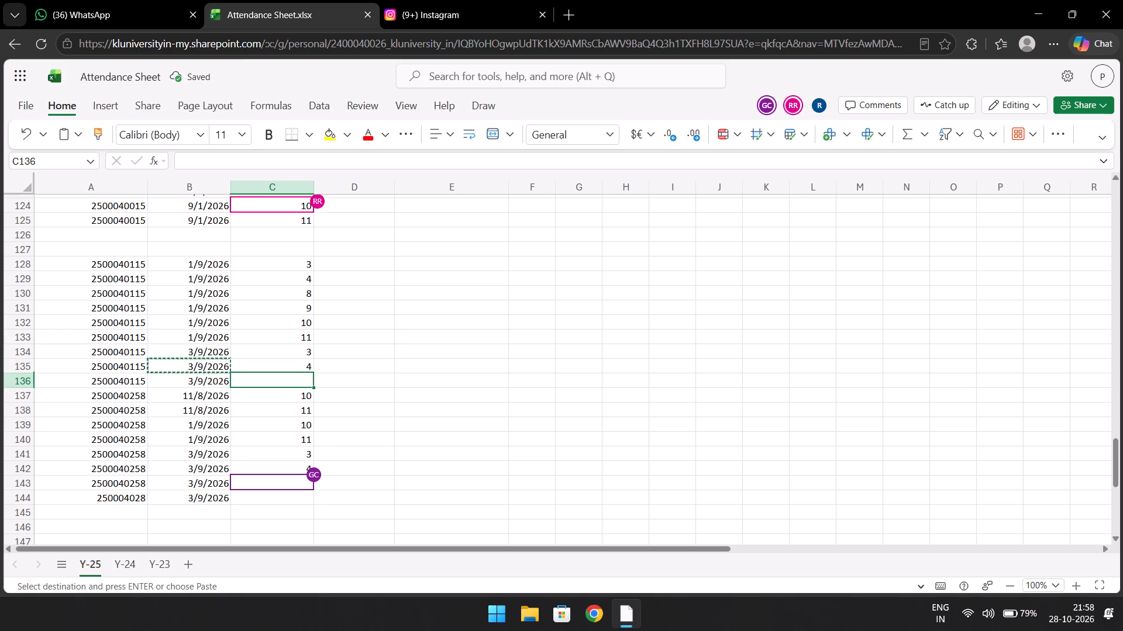
scroll(254, 382, right, 1)
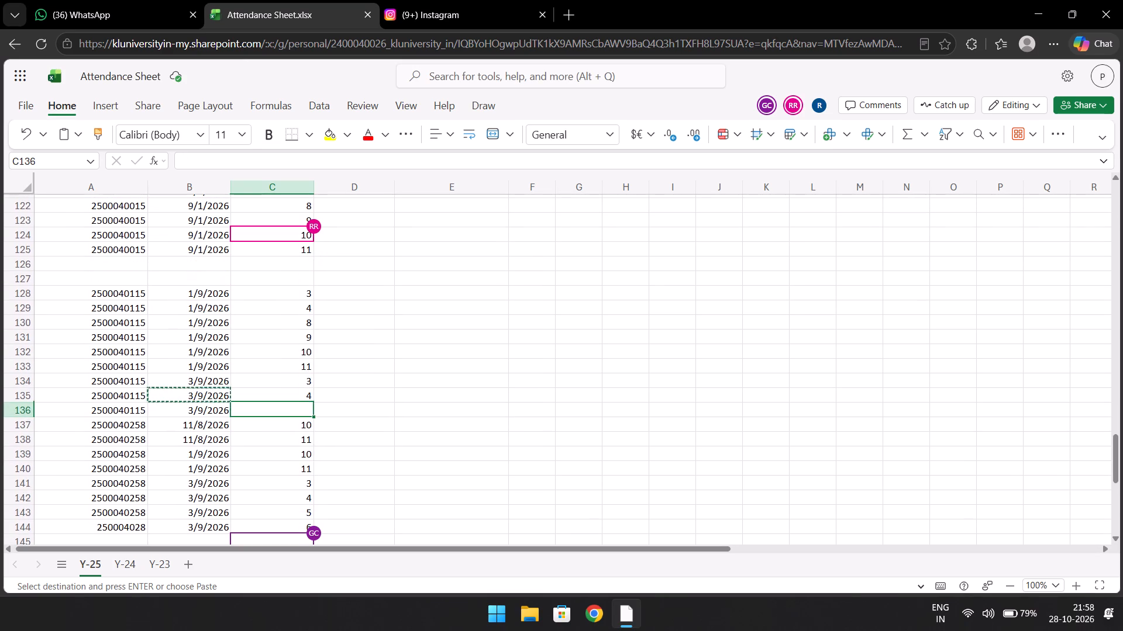
key(5)
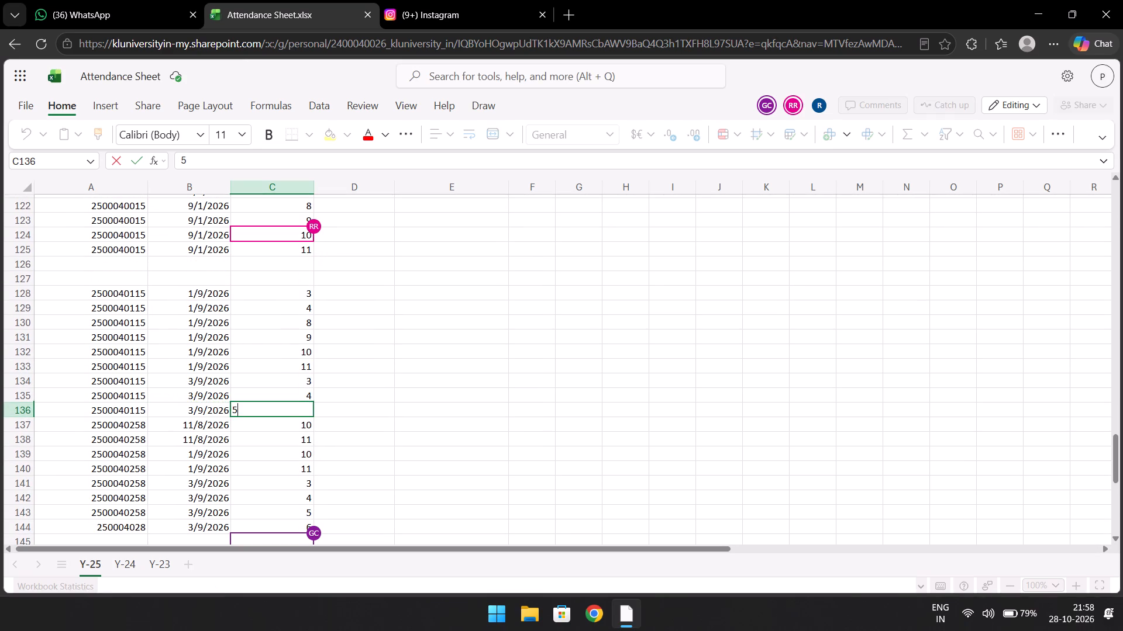
key(Return)
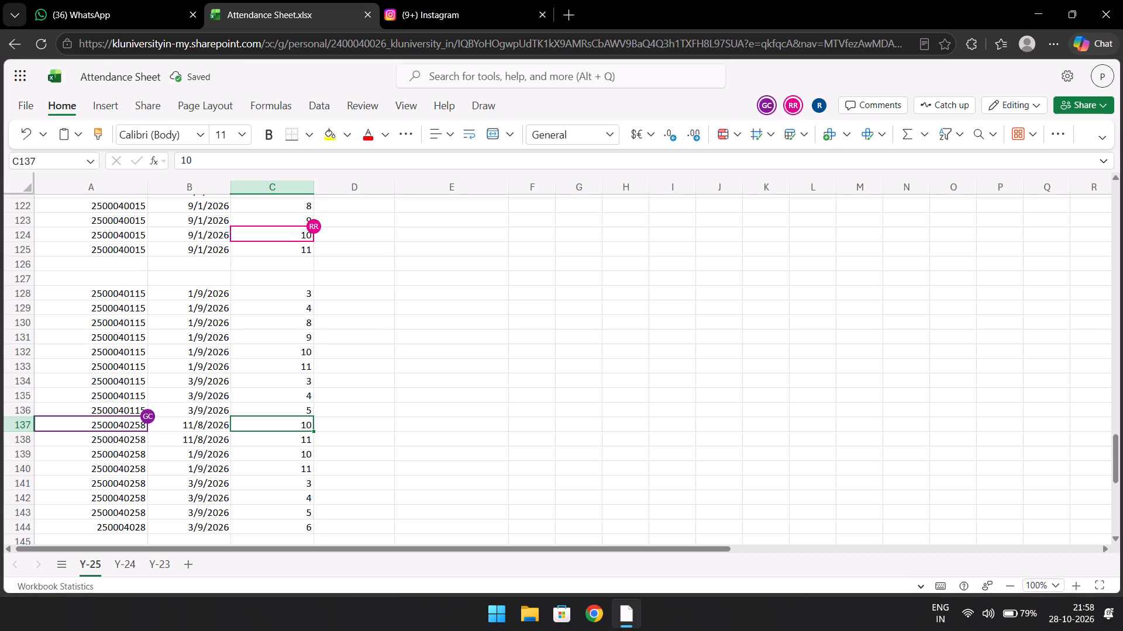
Copy the next student's attendance block A137:C144 and clear the ID in its first cell, A137.
drag(74, 426, 292, 526)
key(ctrl+c)
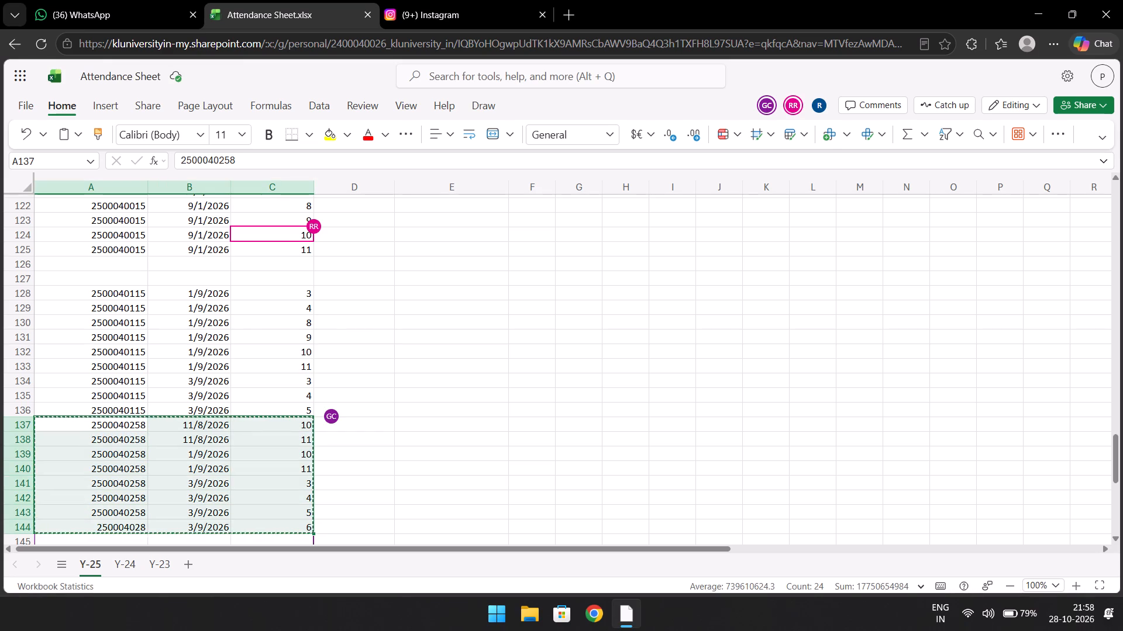
key(BackSpace)
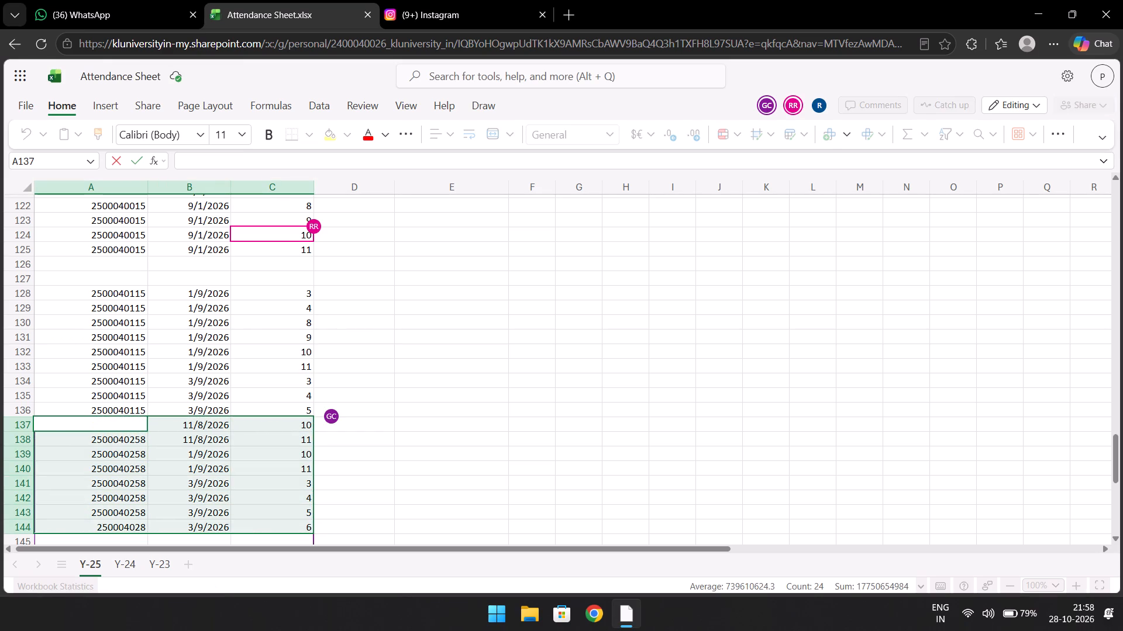
double_click(100, 423)
scroll(100, 423, down, 2)
click(401, 344)
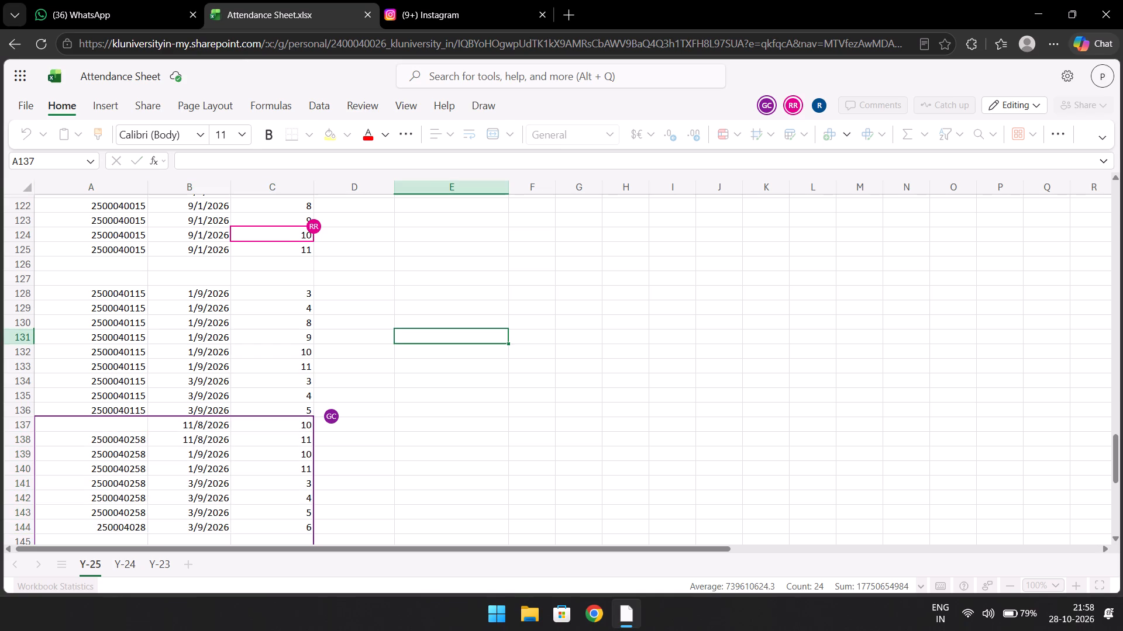
right_click(401, 344)
scroll(401, 344, down, 1)
click(378, 362)
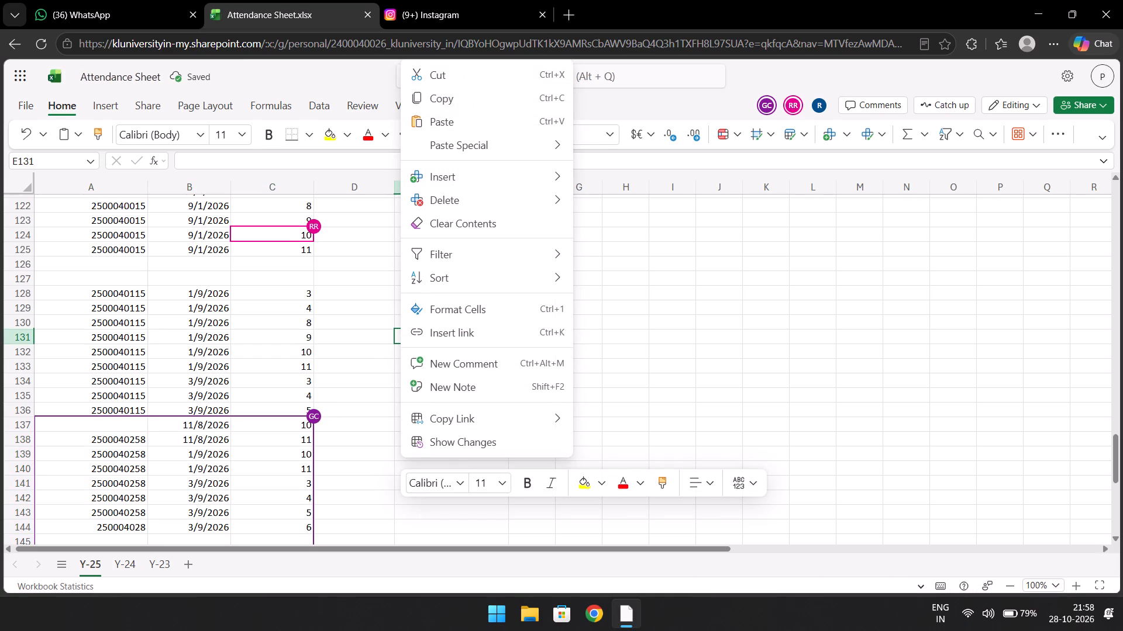
scroll(378, 362, down, 2)
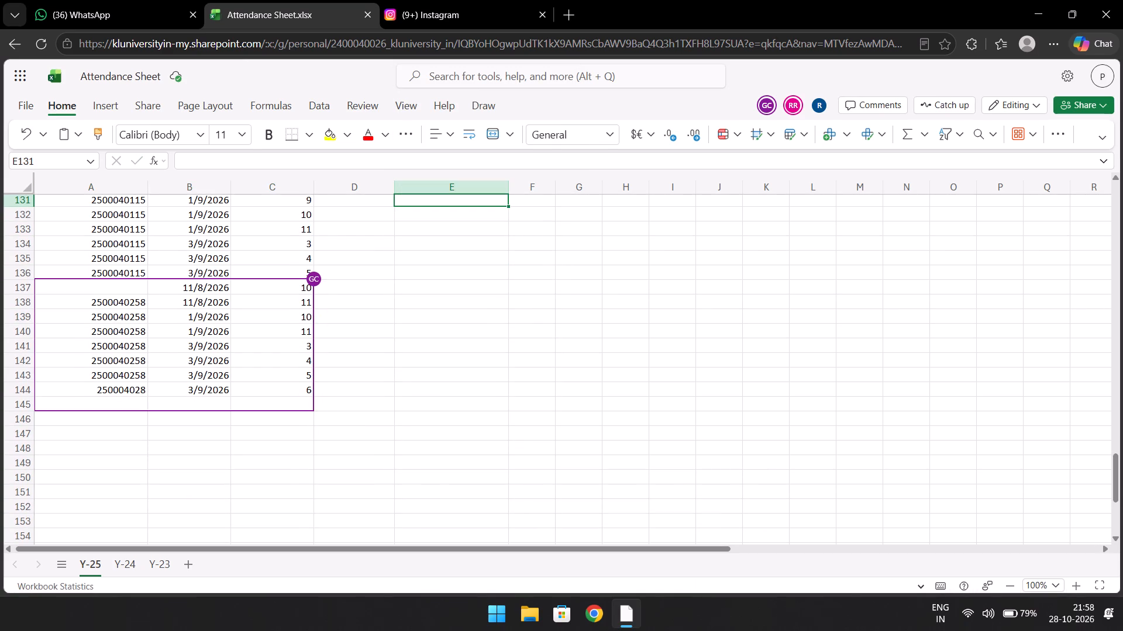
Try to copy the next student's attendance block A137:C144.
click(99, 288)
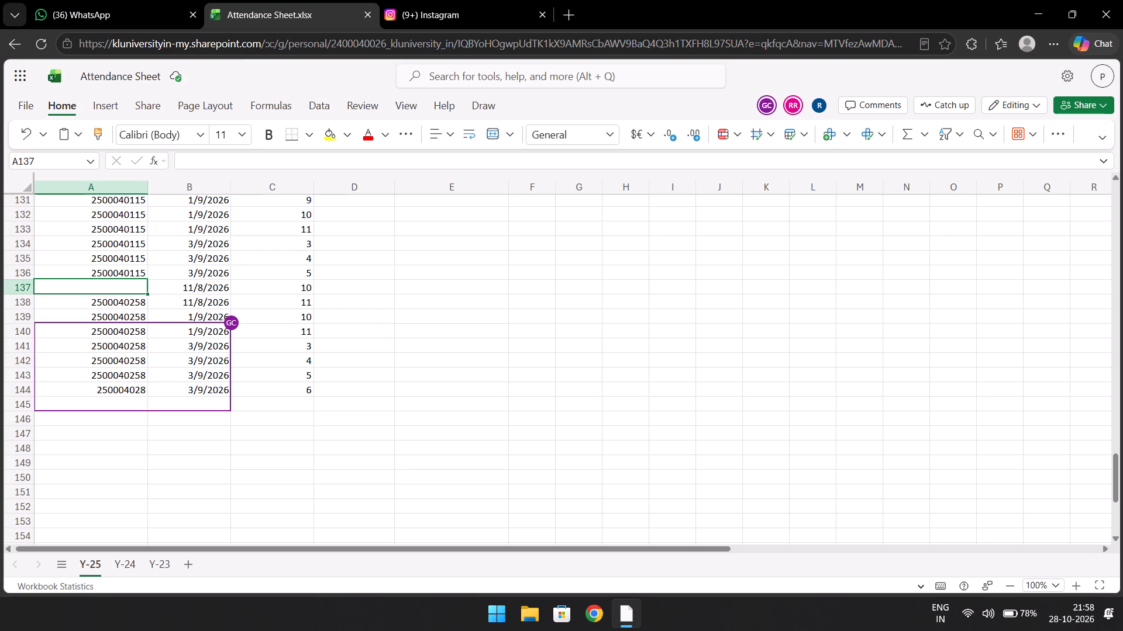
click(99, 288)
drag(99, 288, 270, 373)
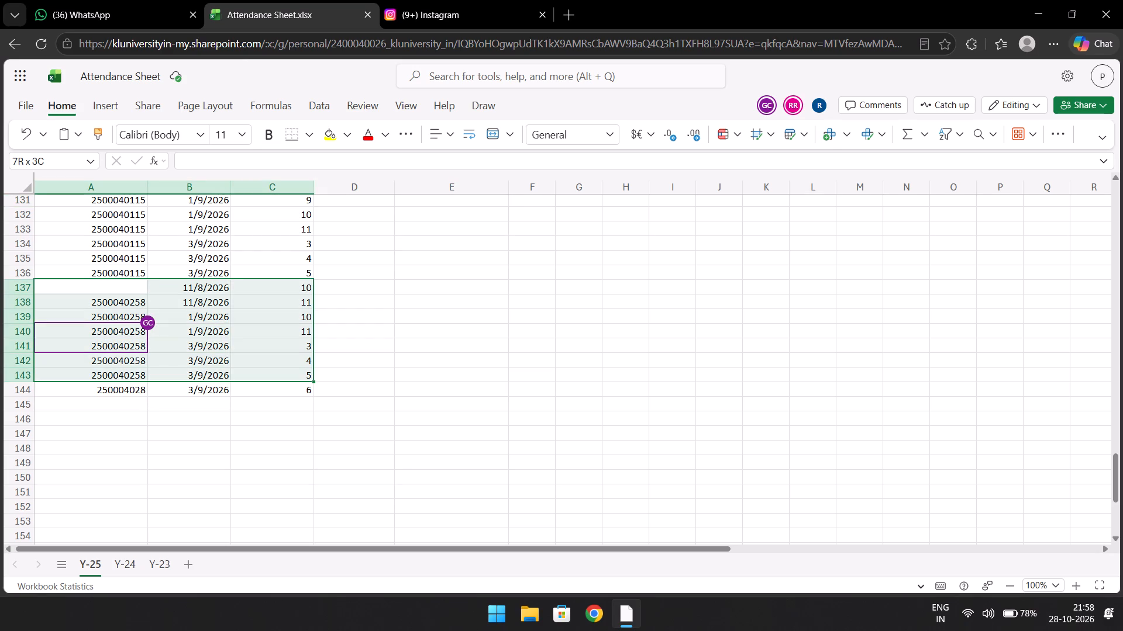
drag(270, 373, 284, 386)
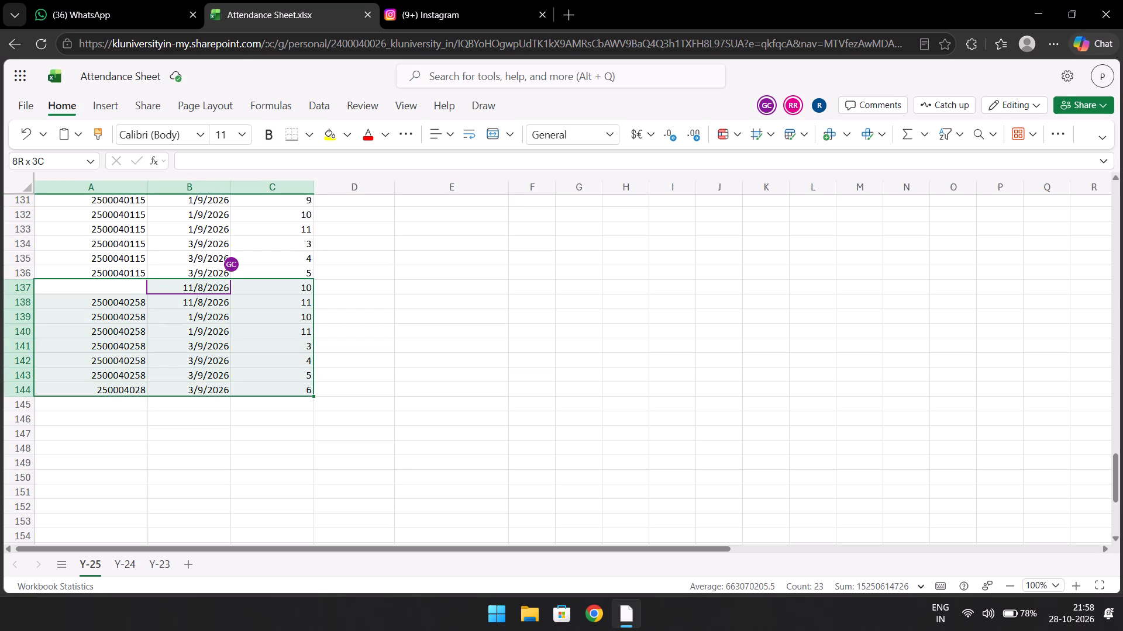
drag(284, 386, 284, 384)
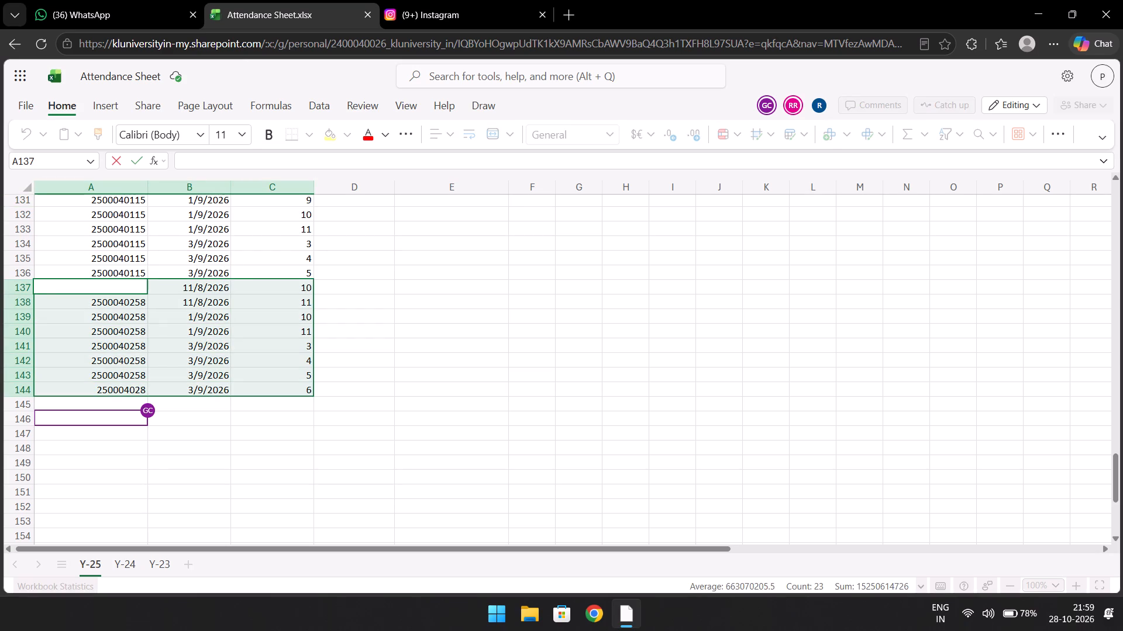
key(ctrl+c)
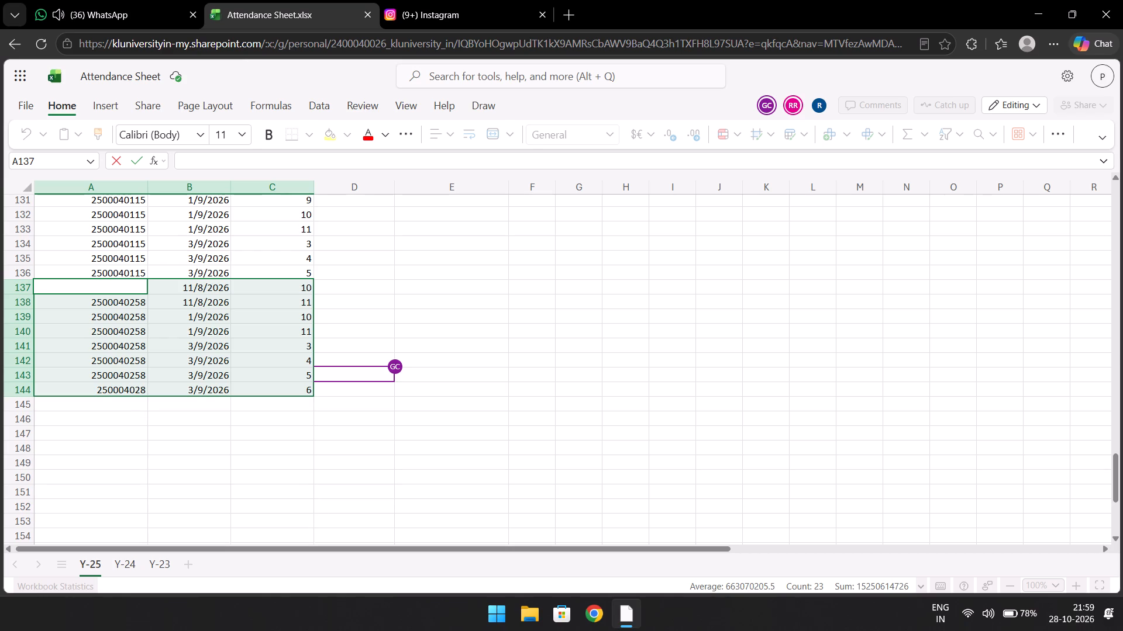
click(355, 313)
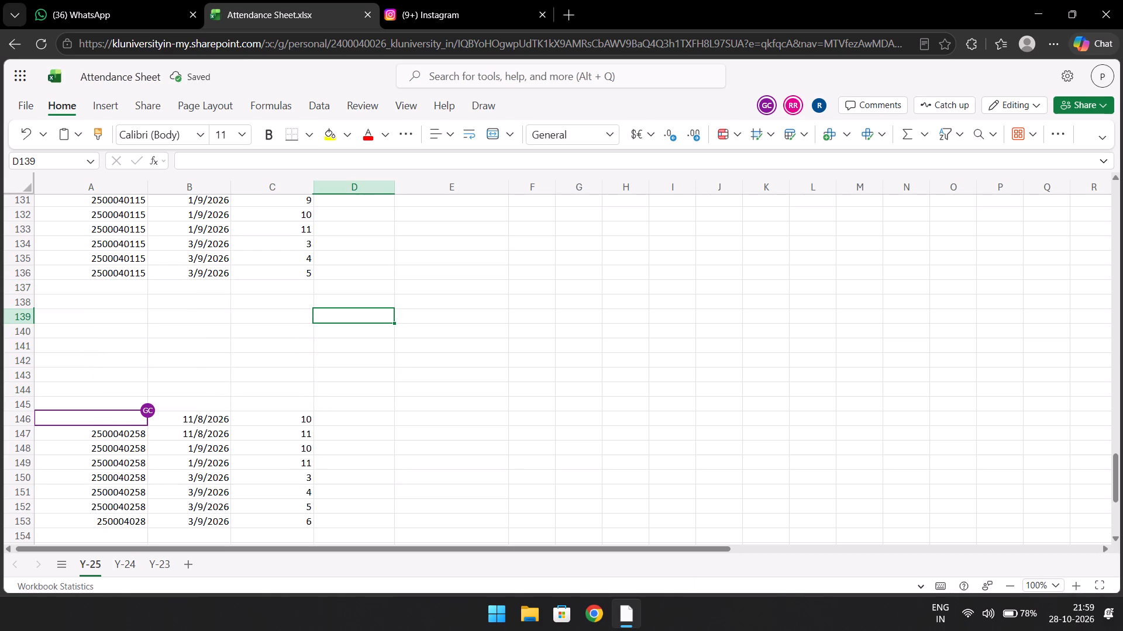
Copy the student's ID number from cell A136 into the empty cell A137 below it.
click(106, 291)
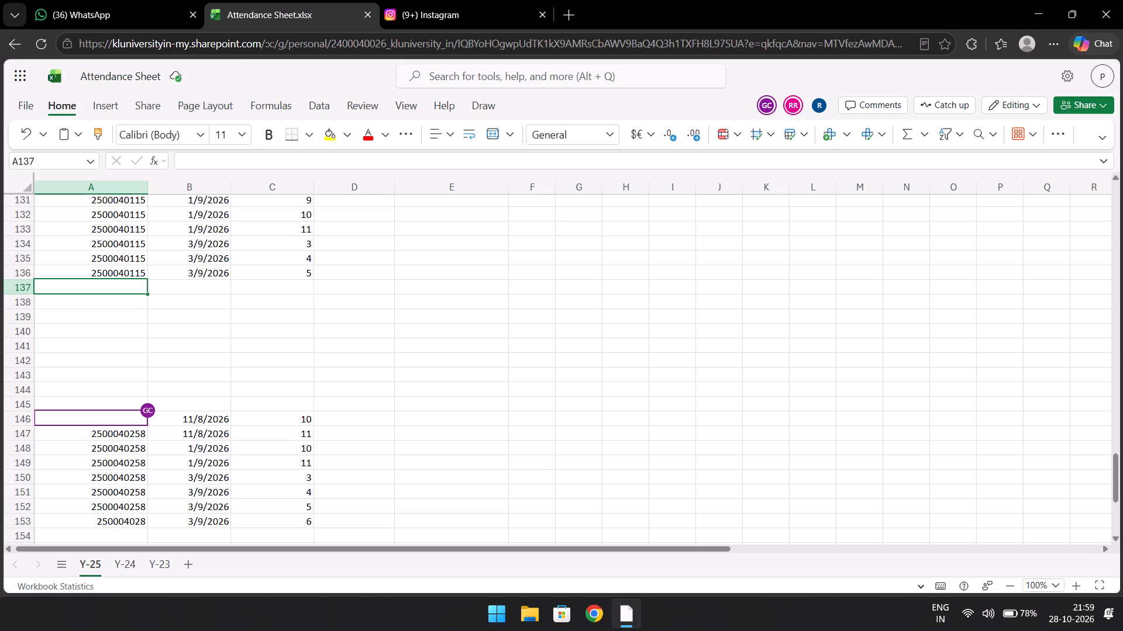
double_click(85, 278)
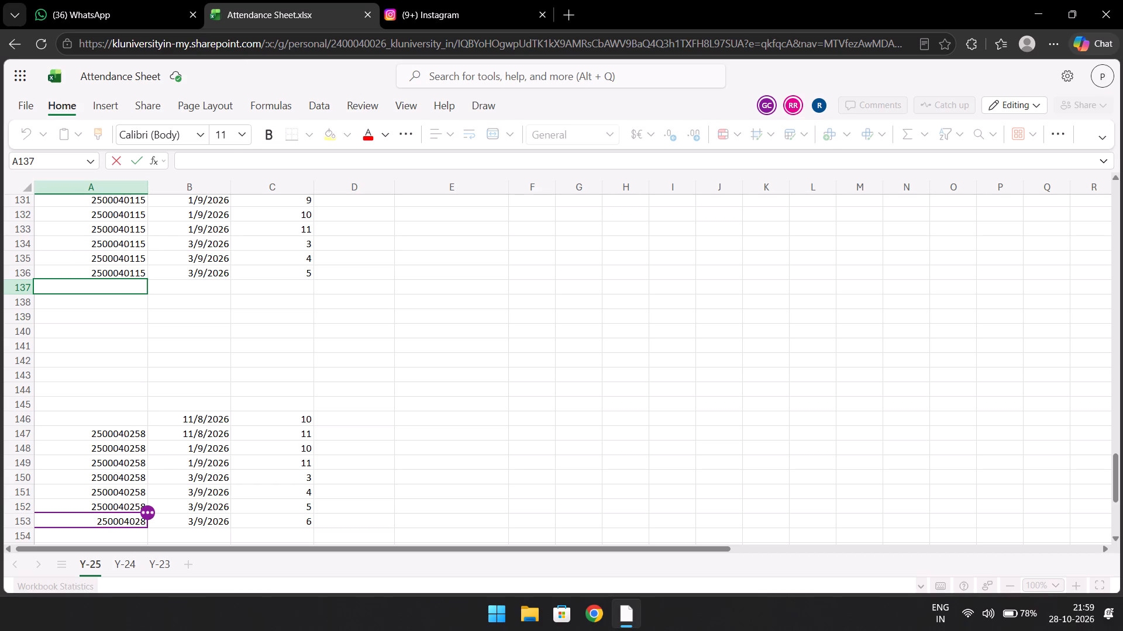
click(101, 275)
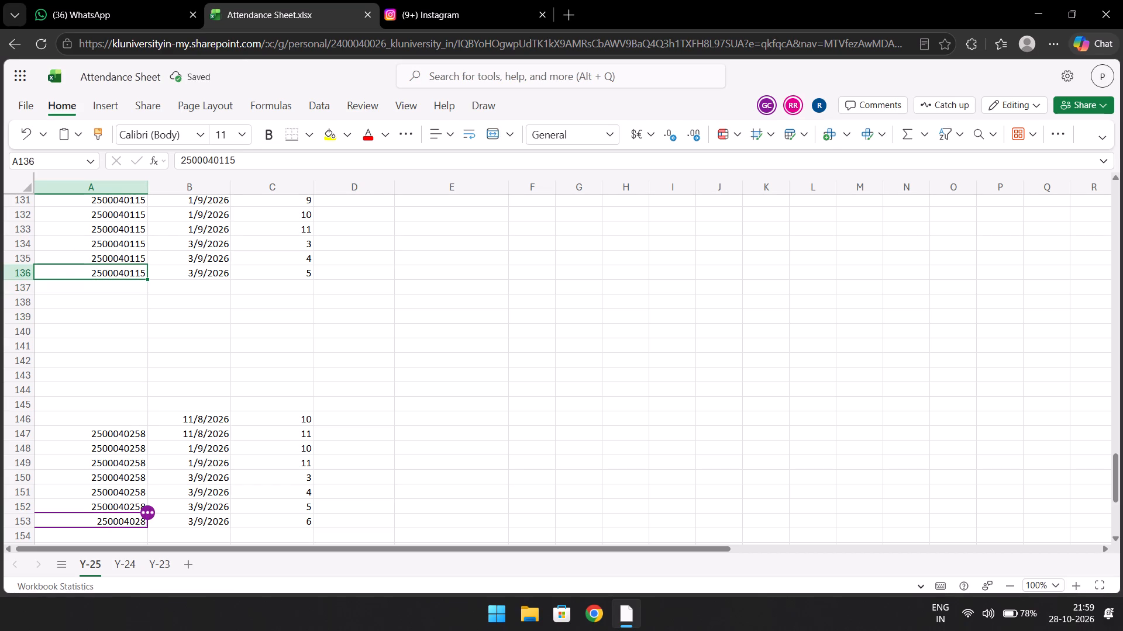
key(ctrl+c)
click(102, 292)
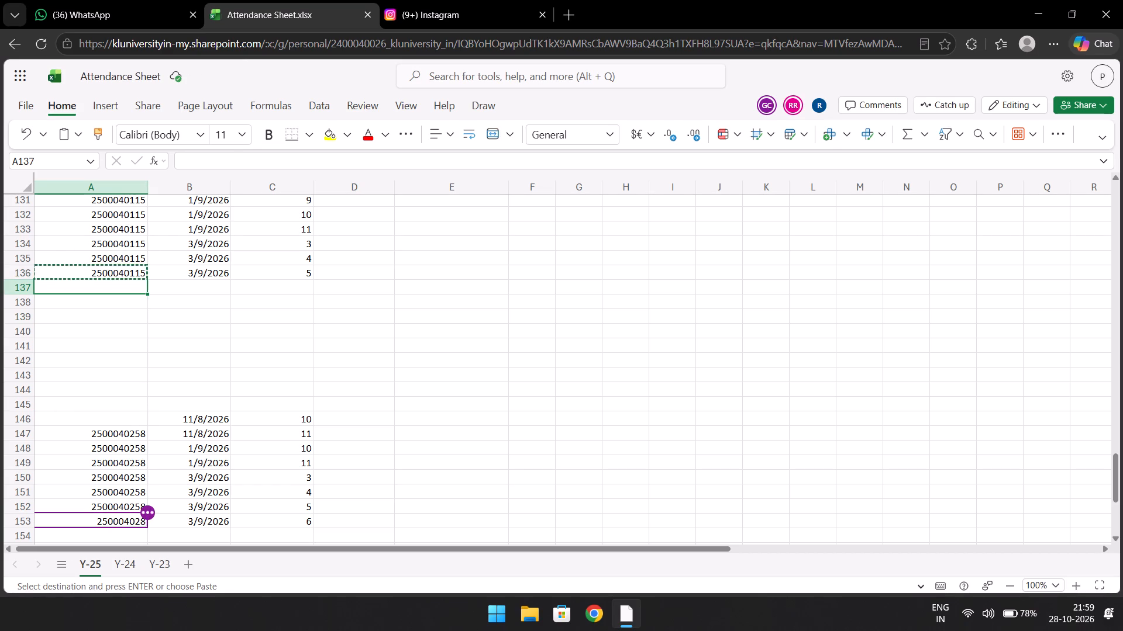
key(ctrl+v)
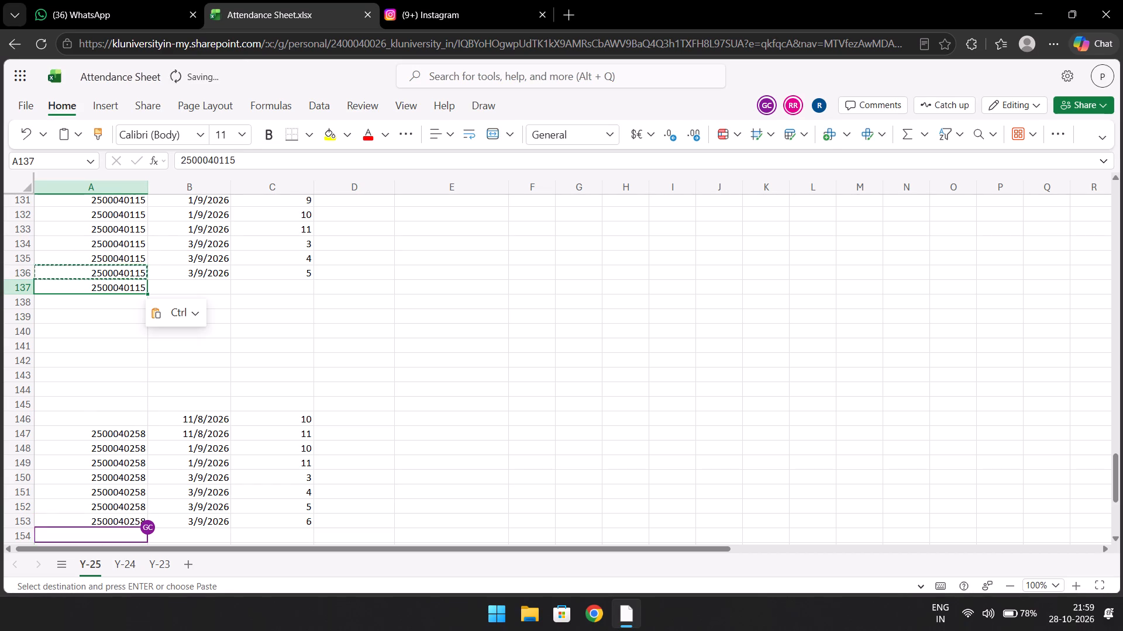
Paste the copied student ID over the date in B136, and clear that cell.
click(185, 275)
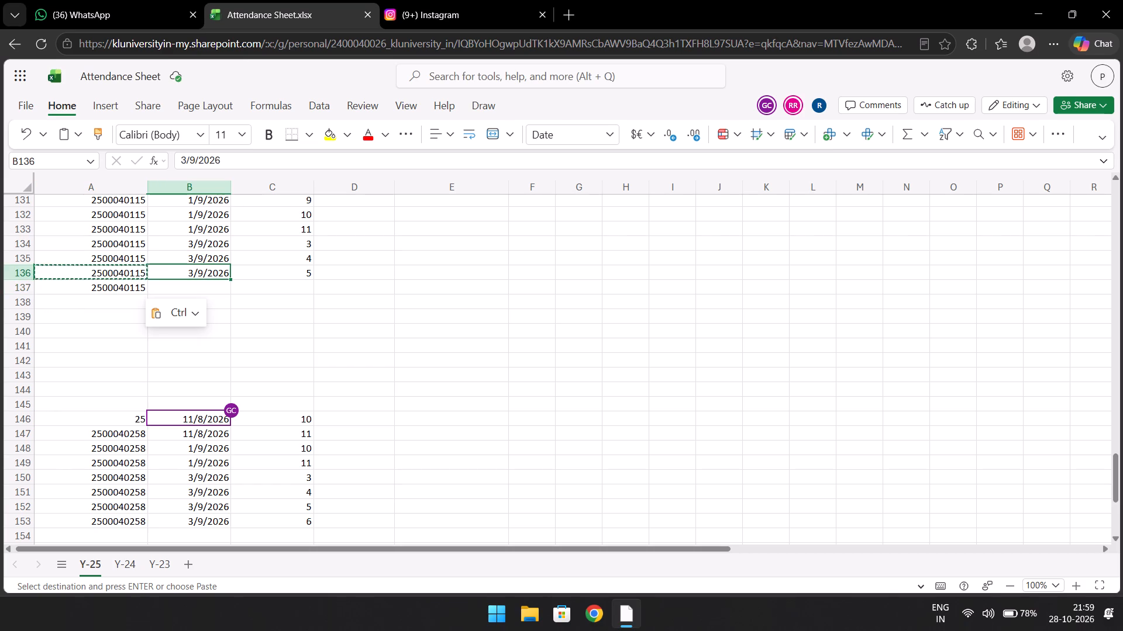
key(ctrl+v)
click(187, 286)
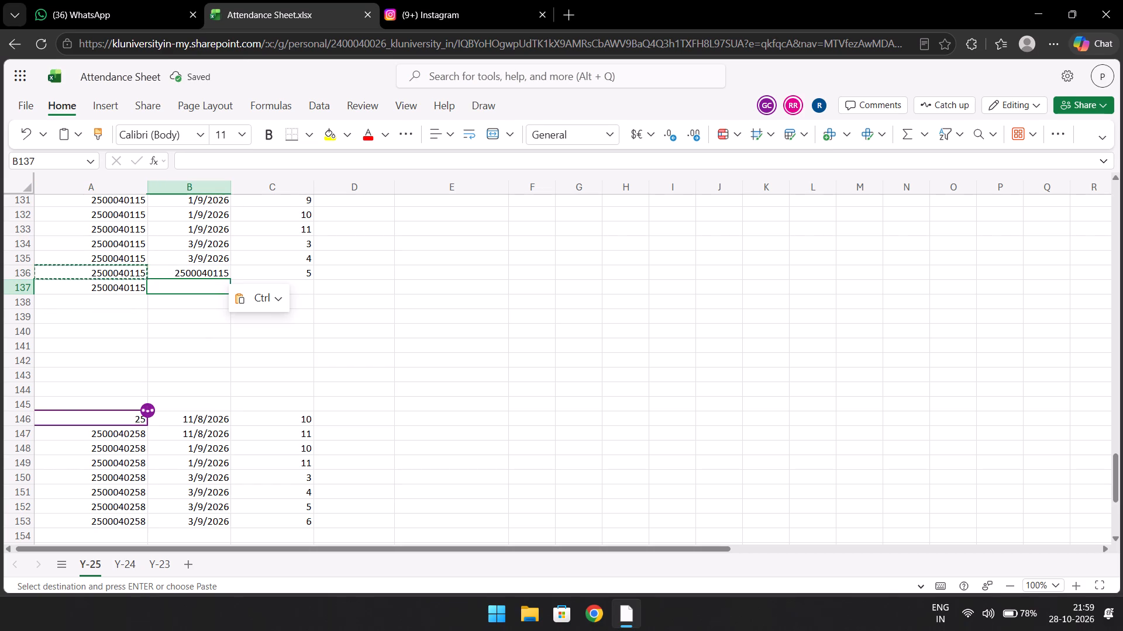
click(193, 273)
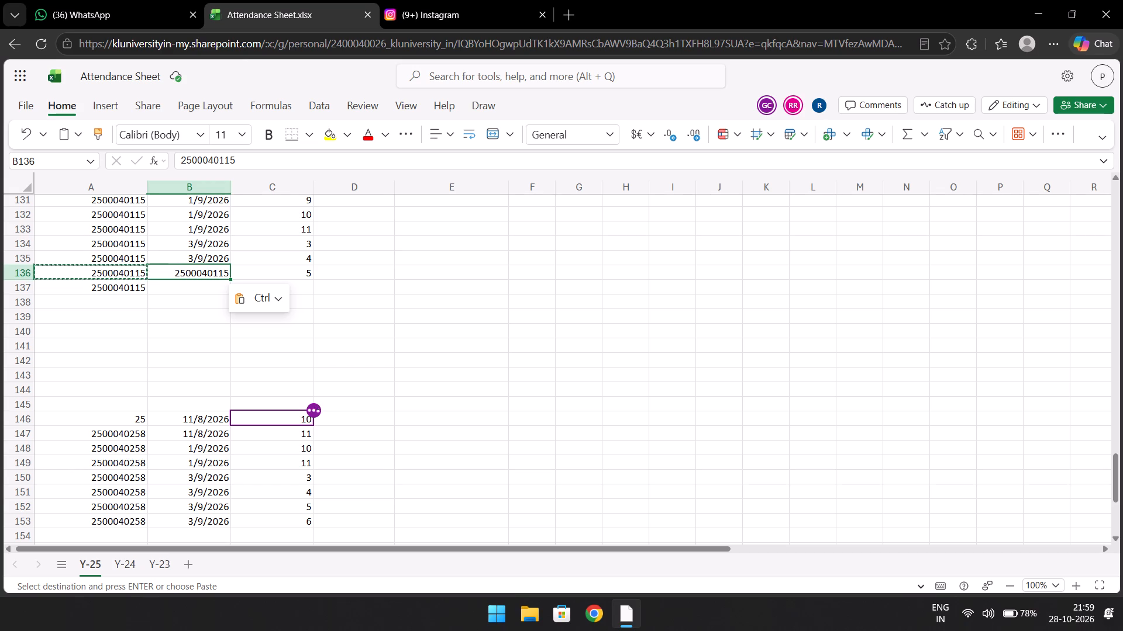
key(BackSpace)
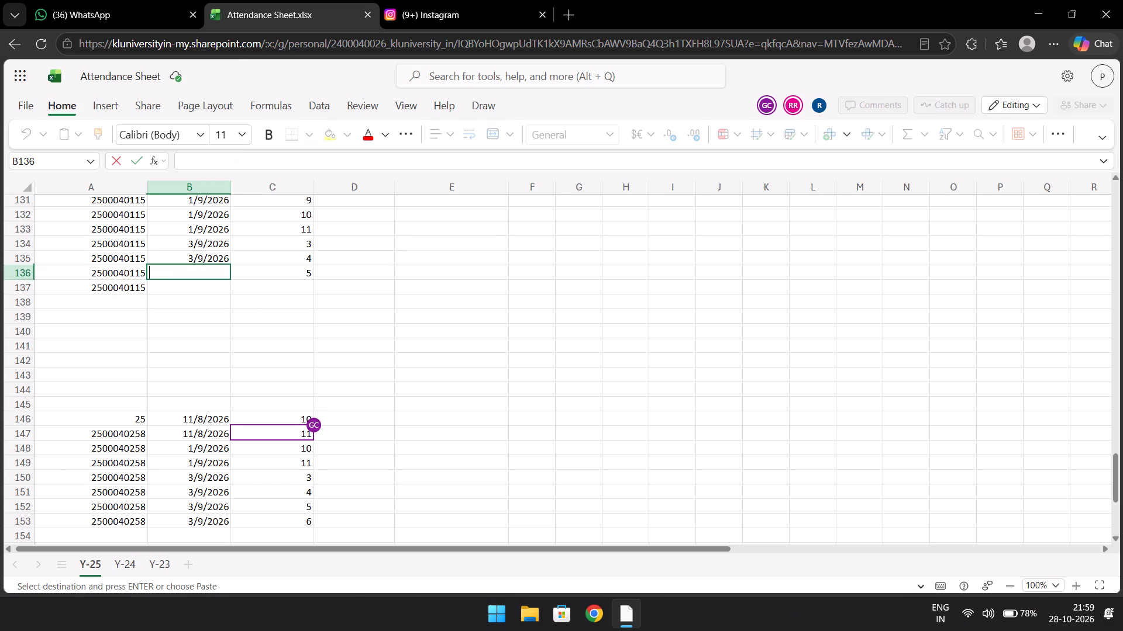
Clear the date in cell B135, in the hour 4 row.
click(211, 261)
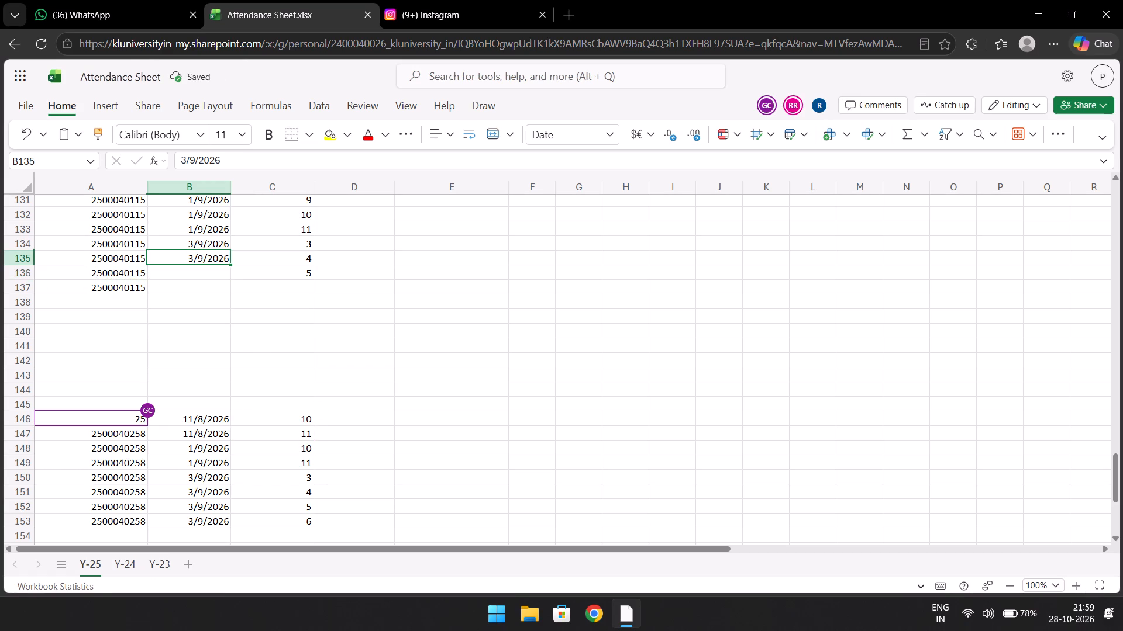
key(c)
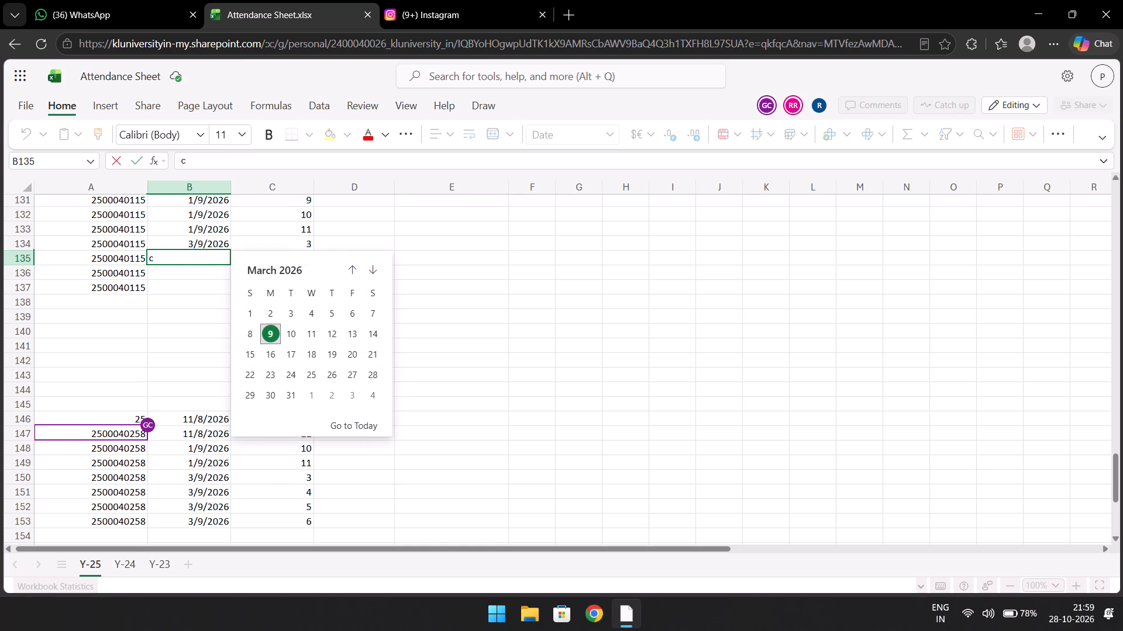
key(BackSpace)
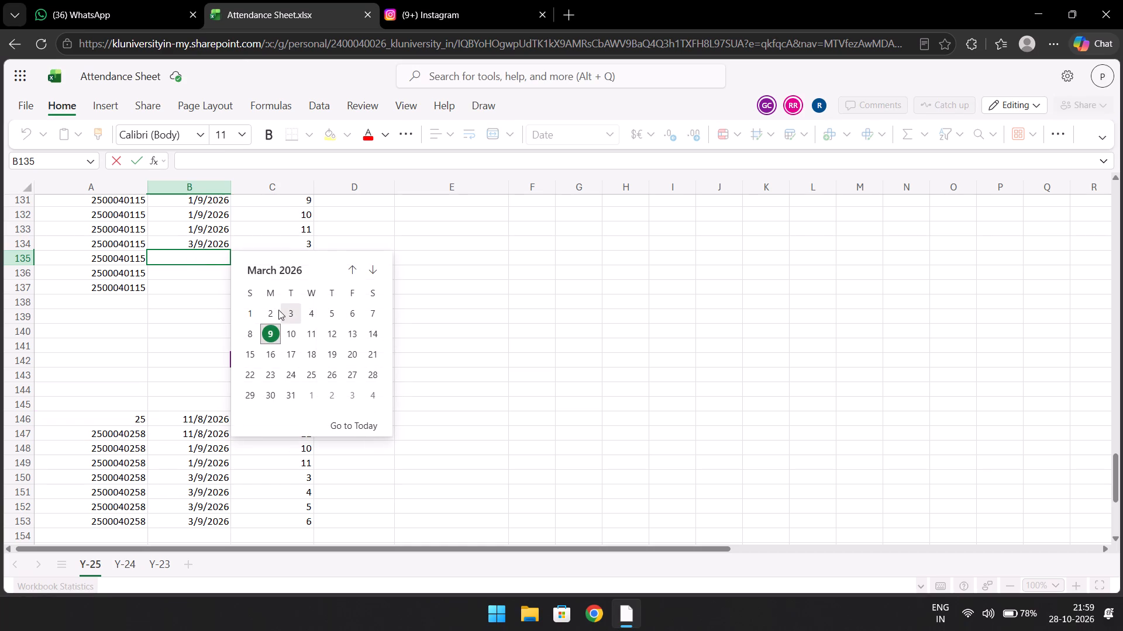
Copy the date 3/9/2026 from cell B134 into the emptied date cells B135 and B136.
click(205, 241)
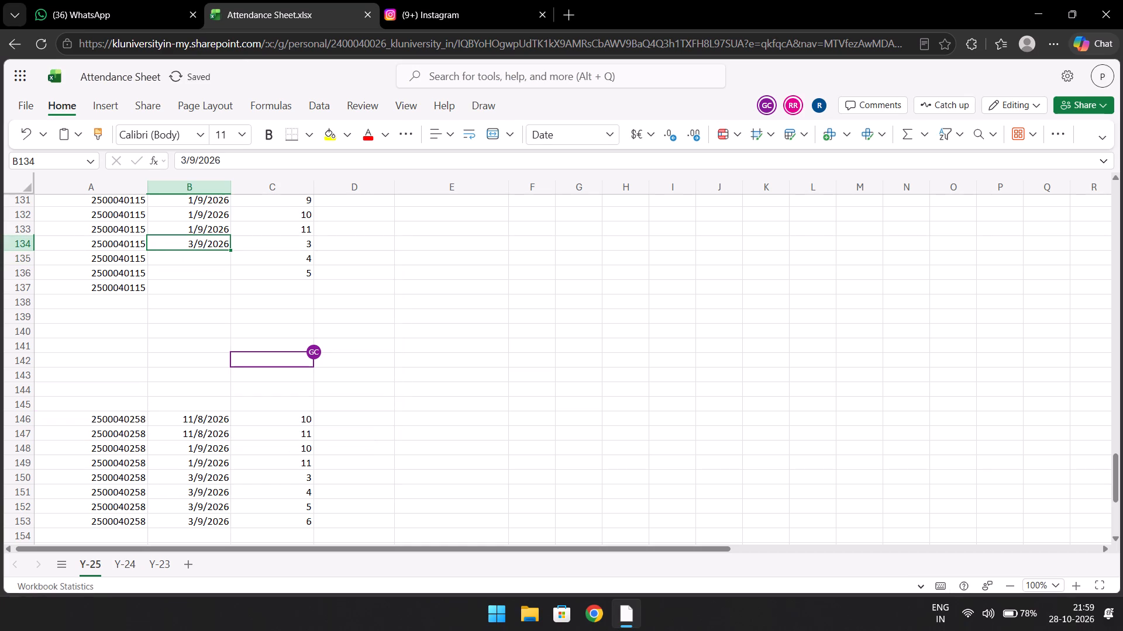
click(205, 241)
key(ctrl+c)
click(200, 258)
key(ctrl+c)
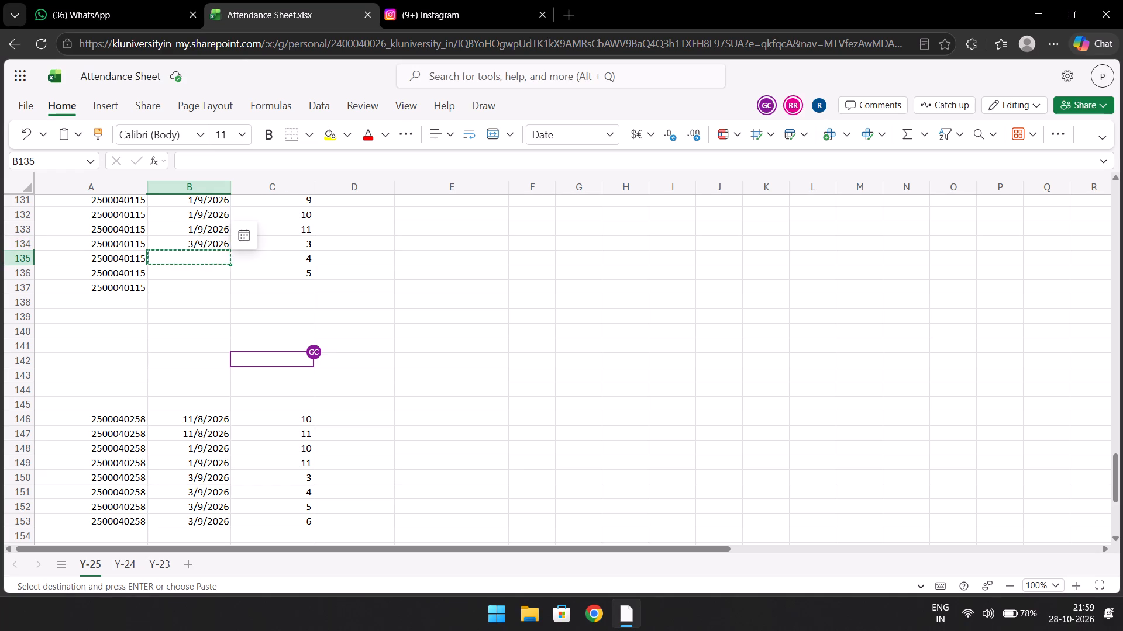
click(200, 243)
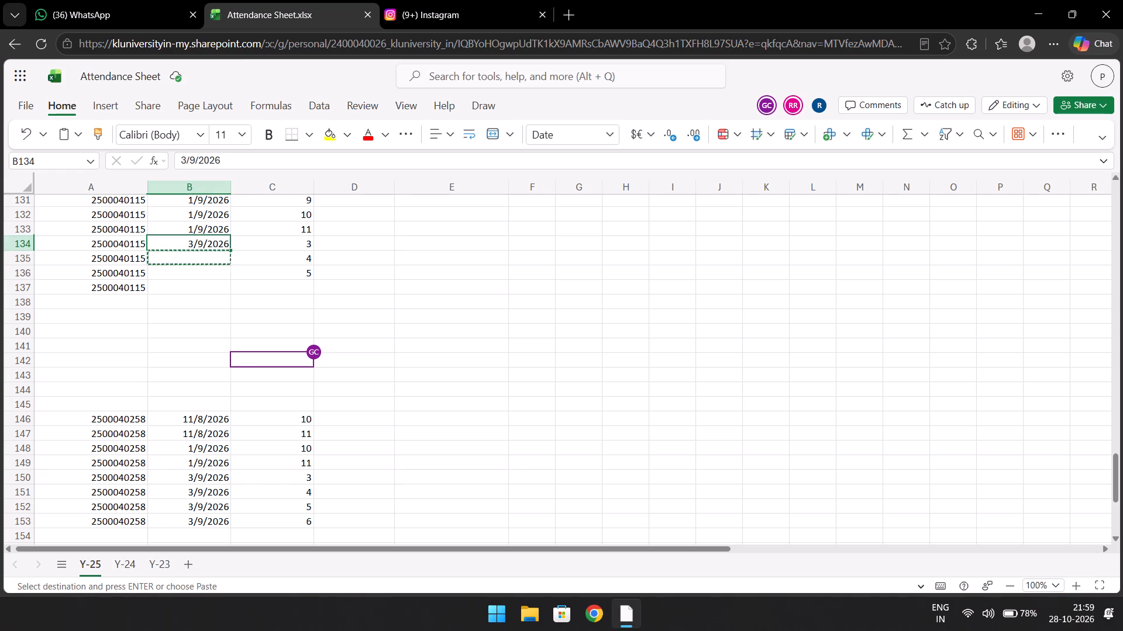
key(ctrl+c)
ctrl+click(201, 262)
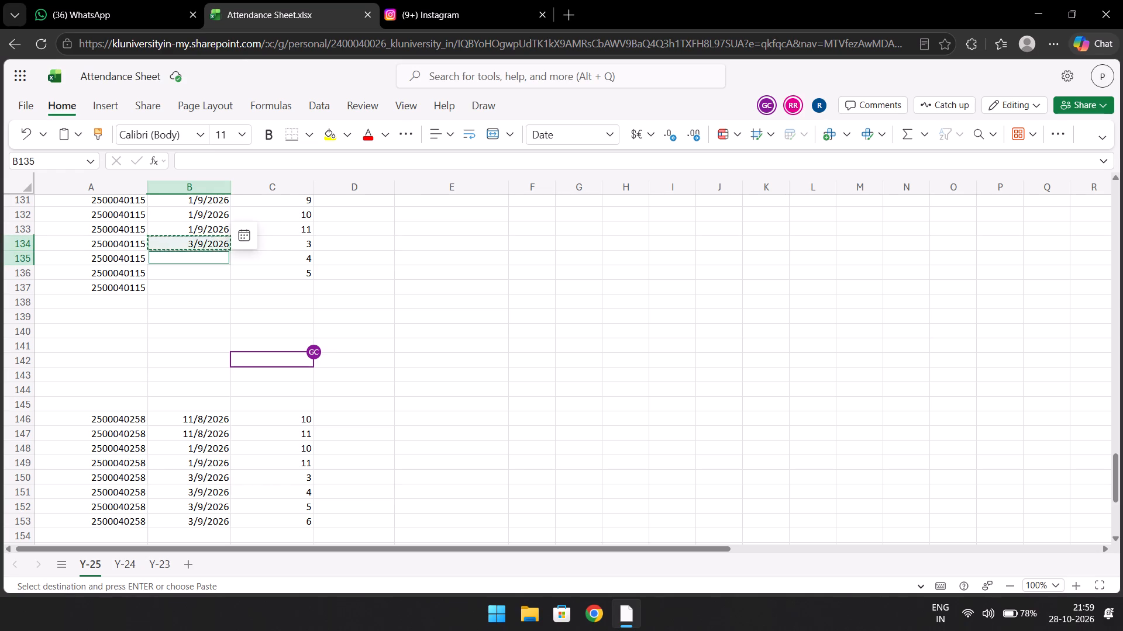
key(v)
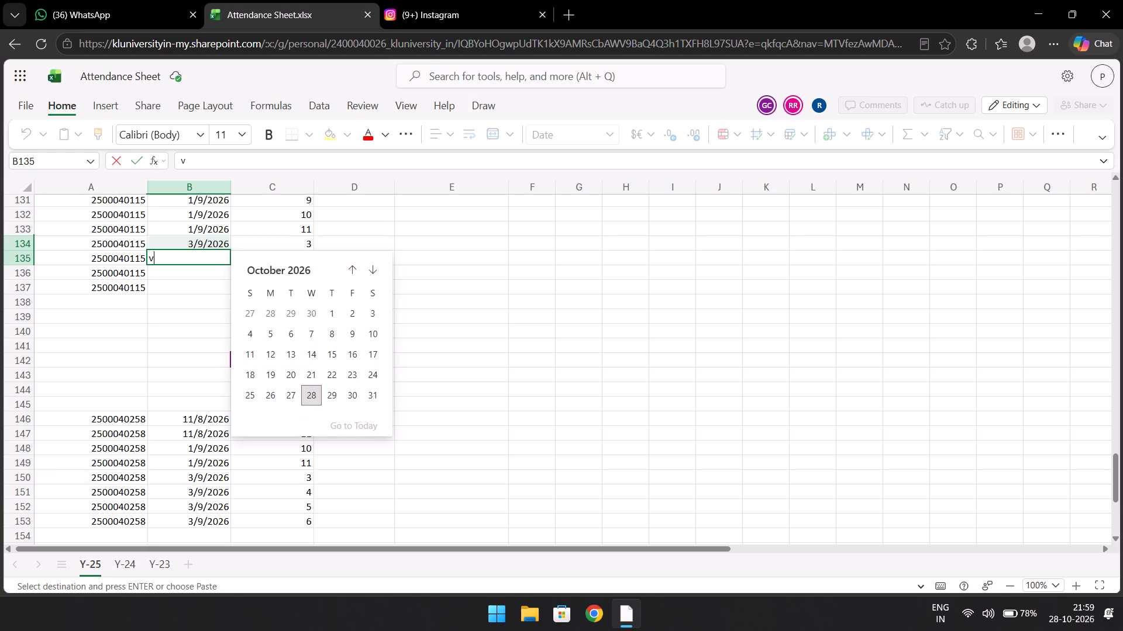
key(BackSpace)
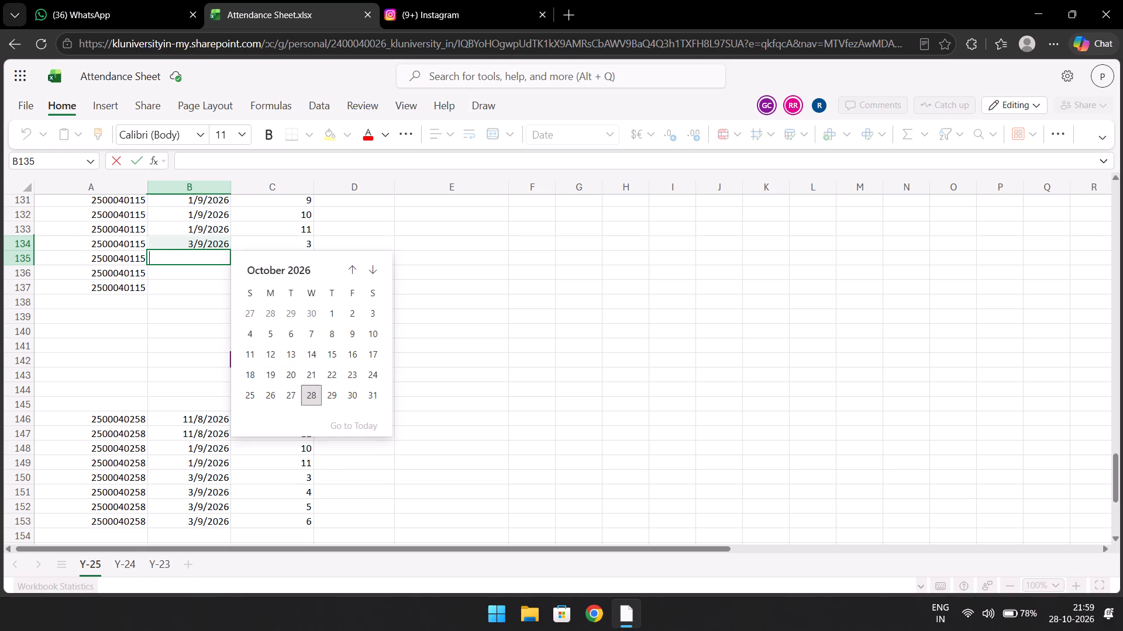
click(213, 243)
key(ctrl+c)
click(209, 258)
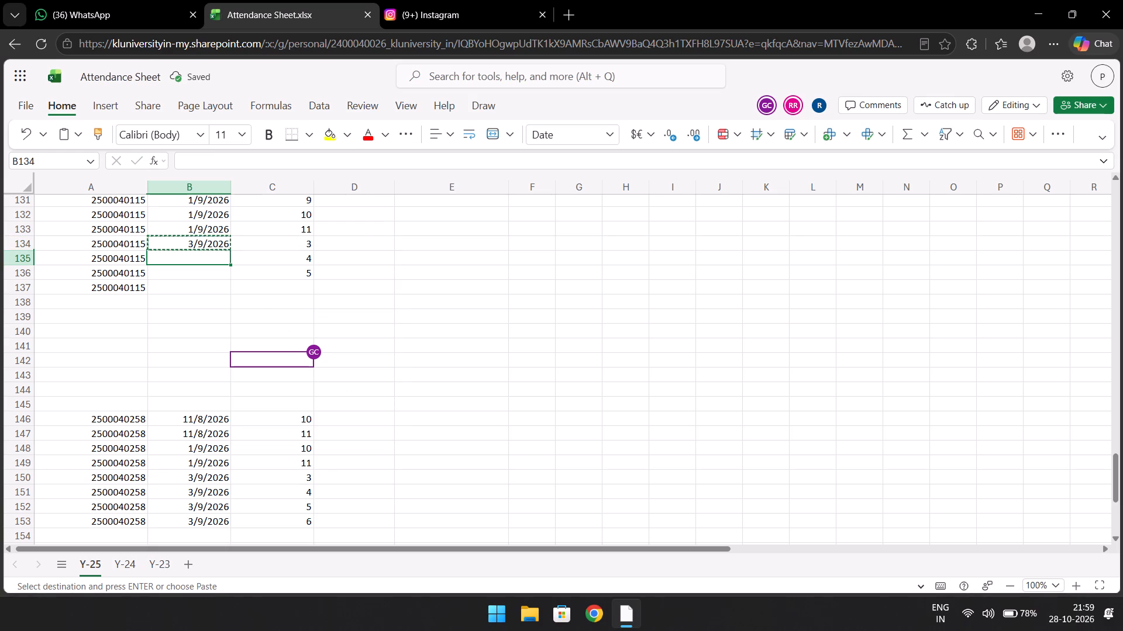
key(ctrl+v)
click(206, 281)
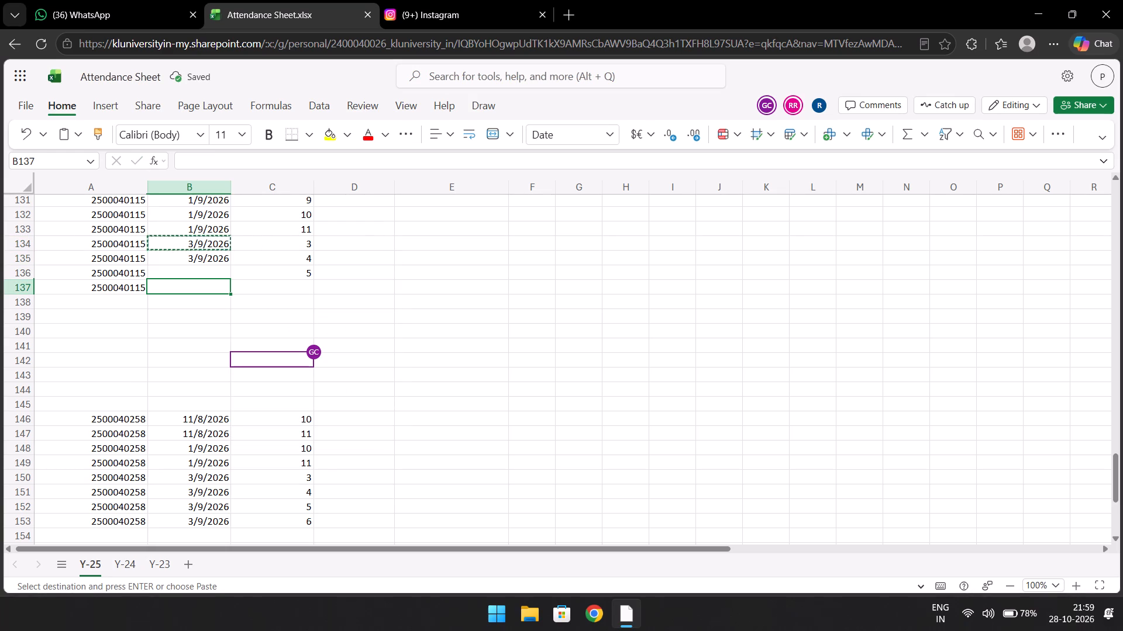
click(205, 276)
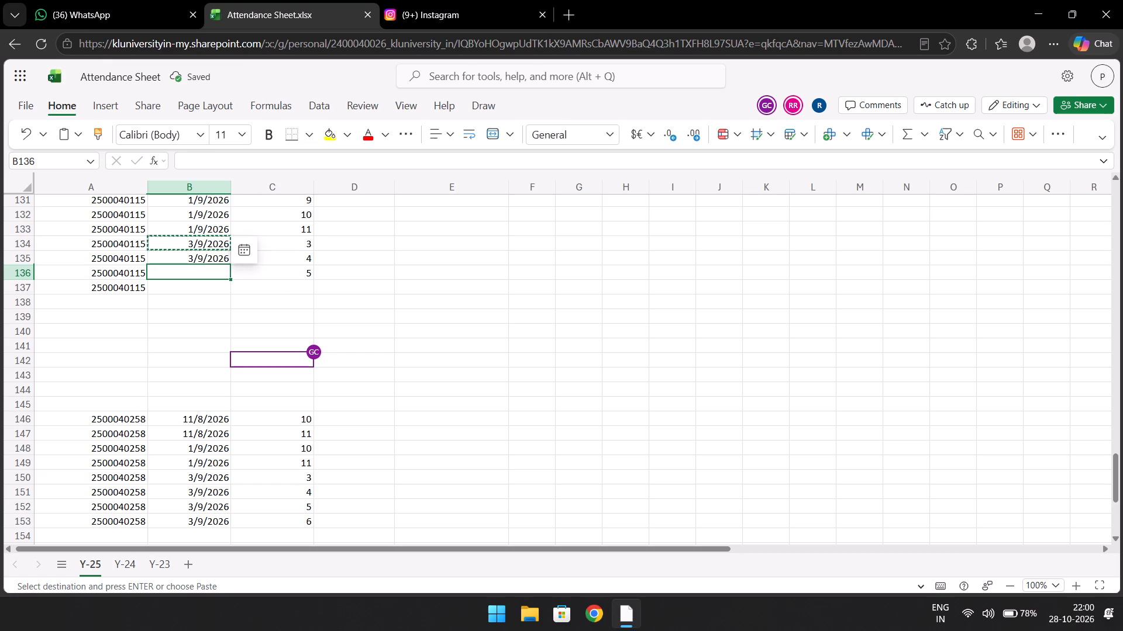
key(ctrl+v)
Paste the copied date 3/9/2026 into cell B137, beside the student's newly added ID.
click(192, 288)
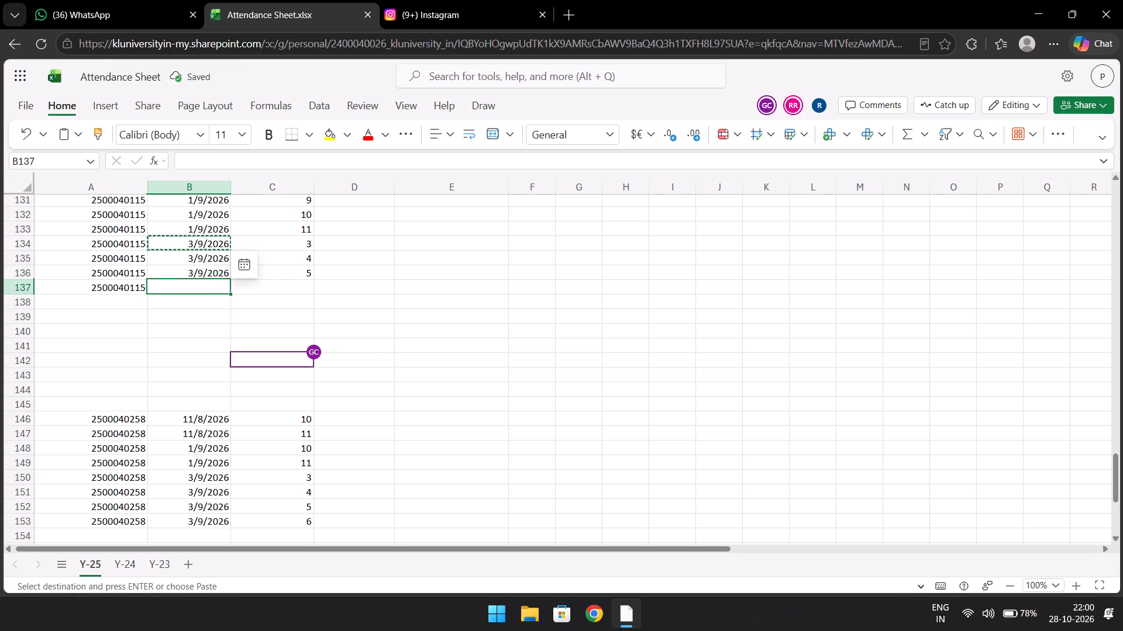
key(v)
key(BackSpace)
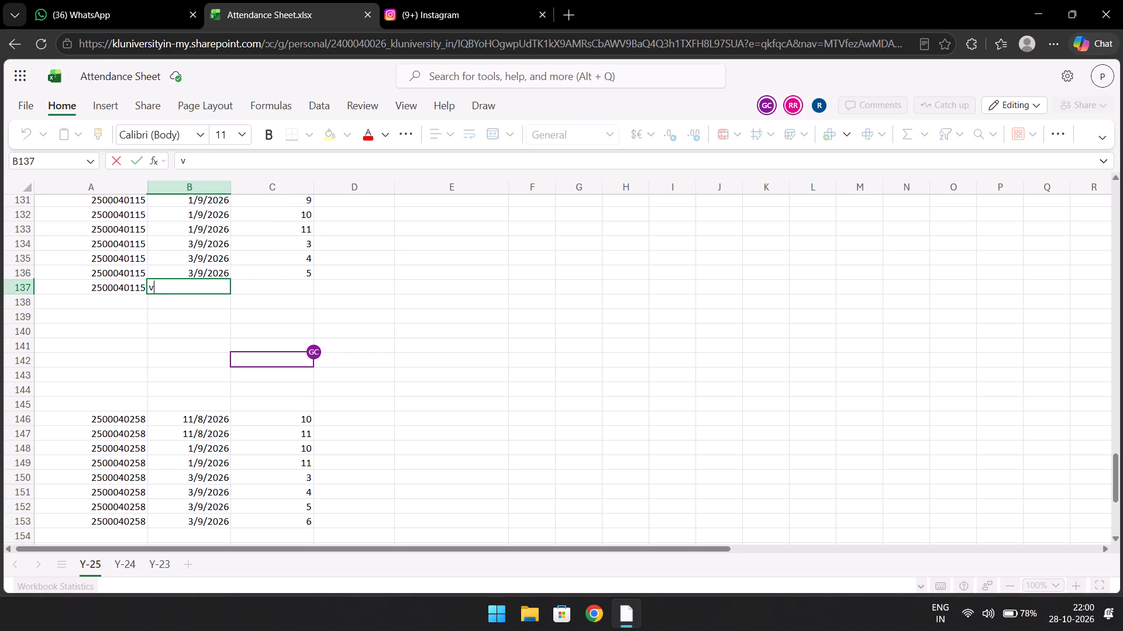
key(ctrl+v)
Enter the hour 6 in cell C137 for the student's new 3/9/2026 attendance entry.
click(263, 282)
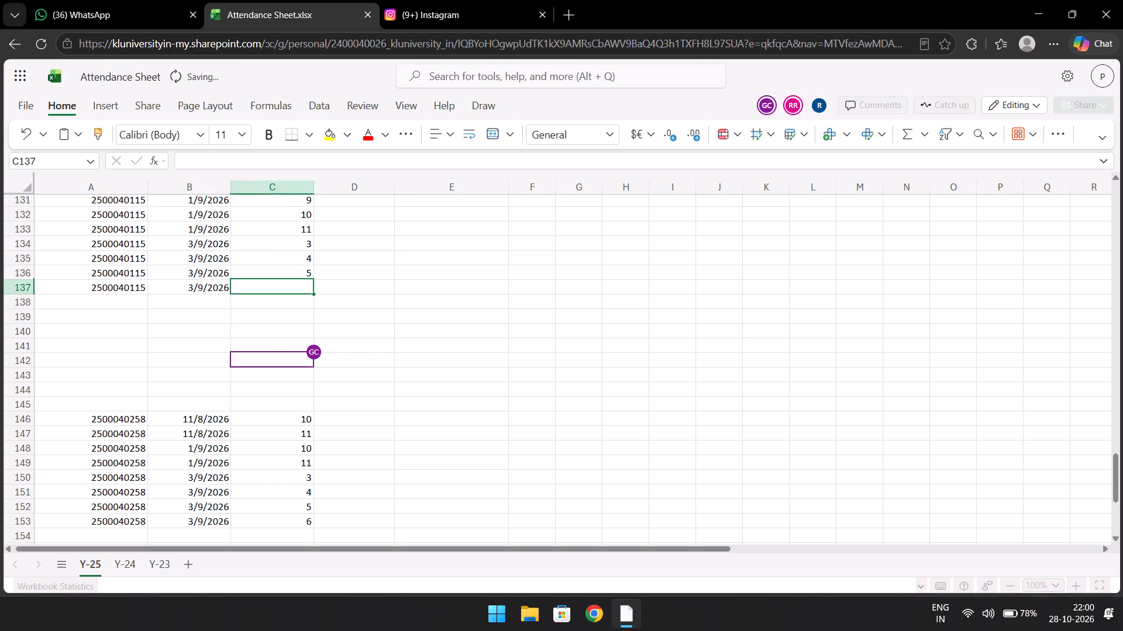
key(6)
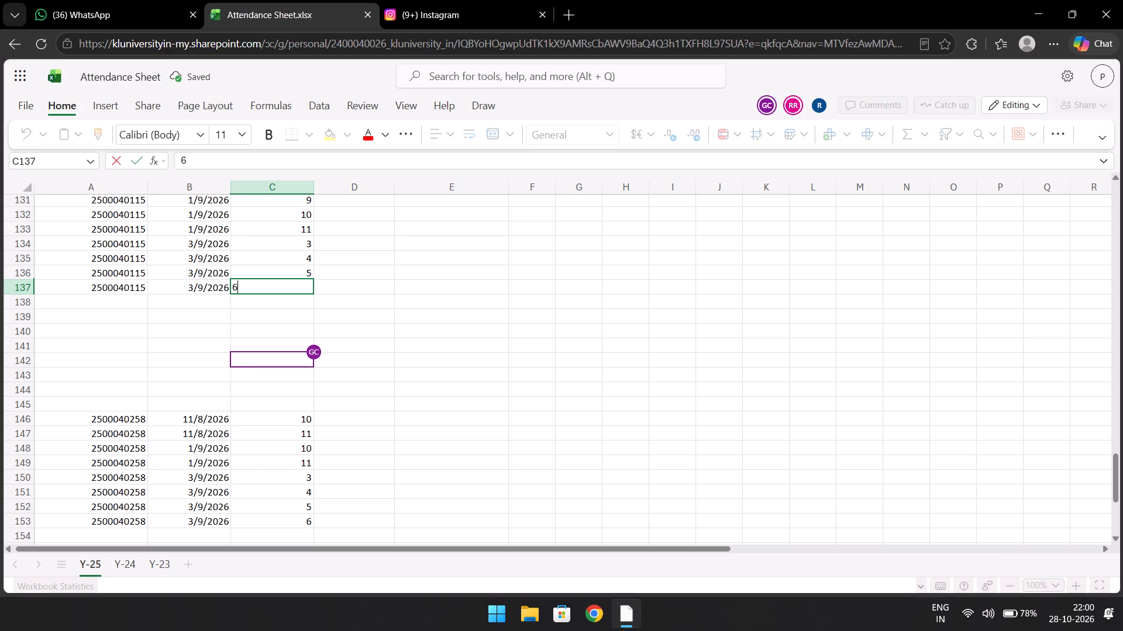
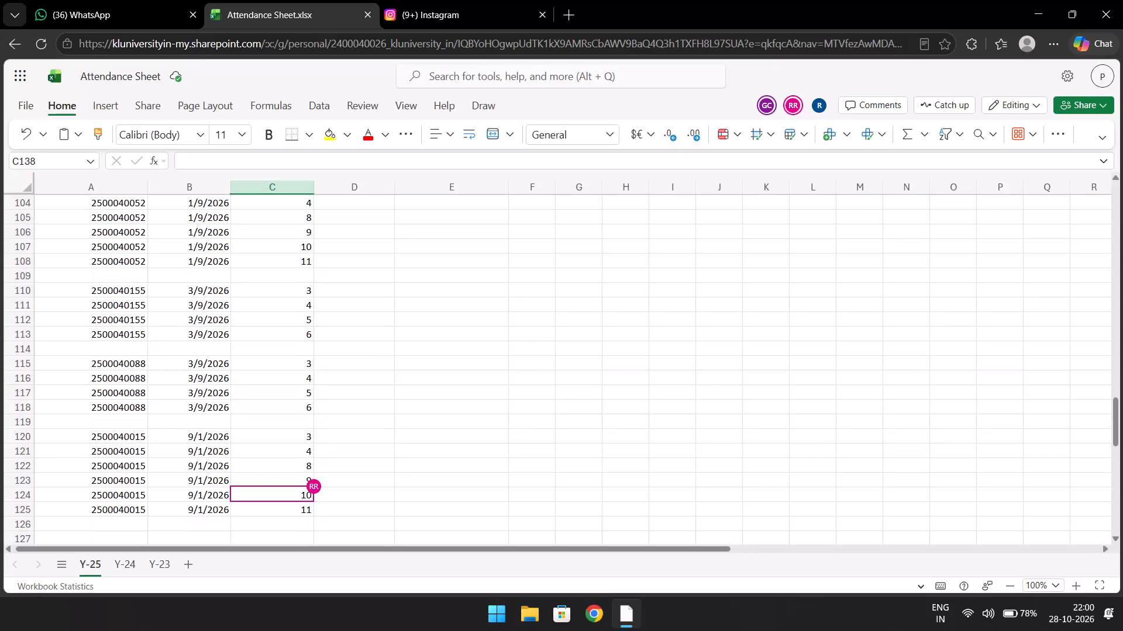
Review the existing attendance entries on Y-25, from the header row down to the student's newly added 3/9/2026 rows.
scroll(381, 266, up, 1)
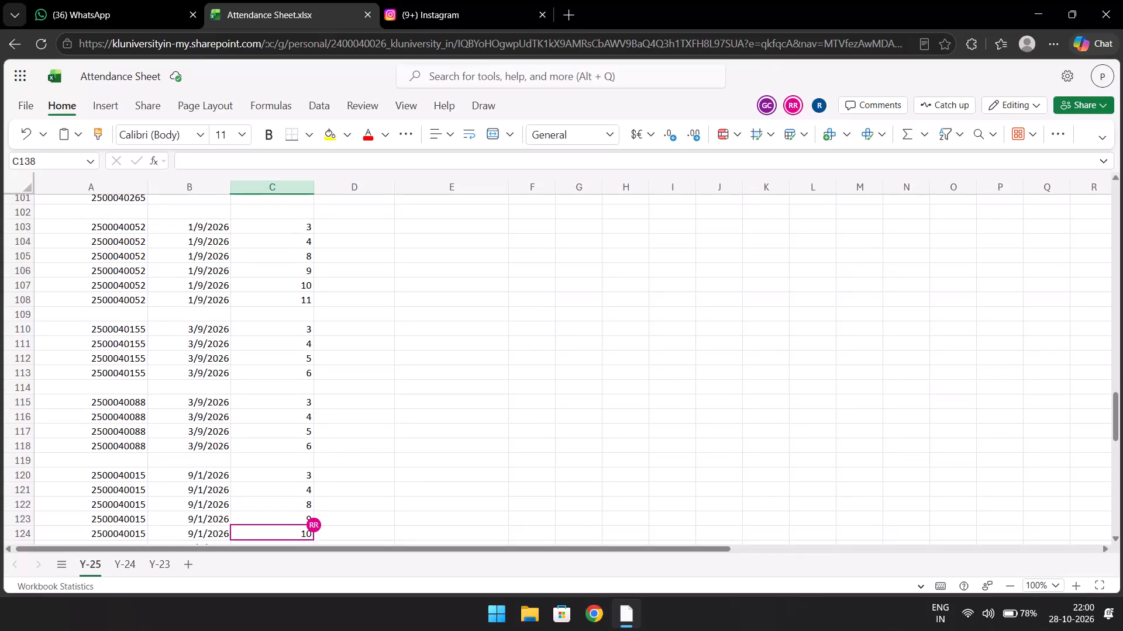
scroll(381, 266, up, 9)
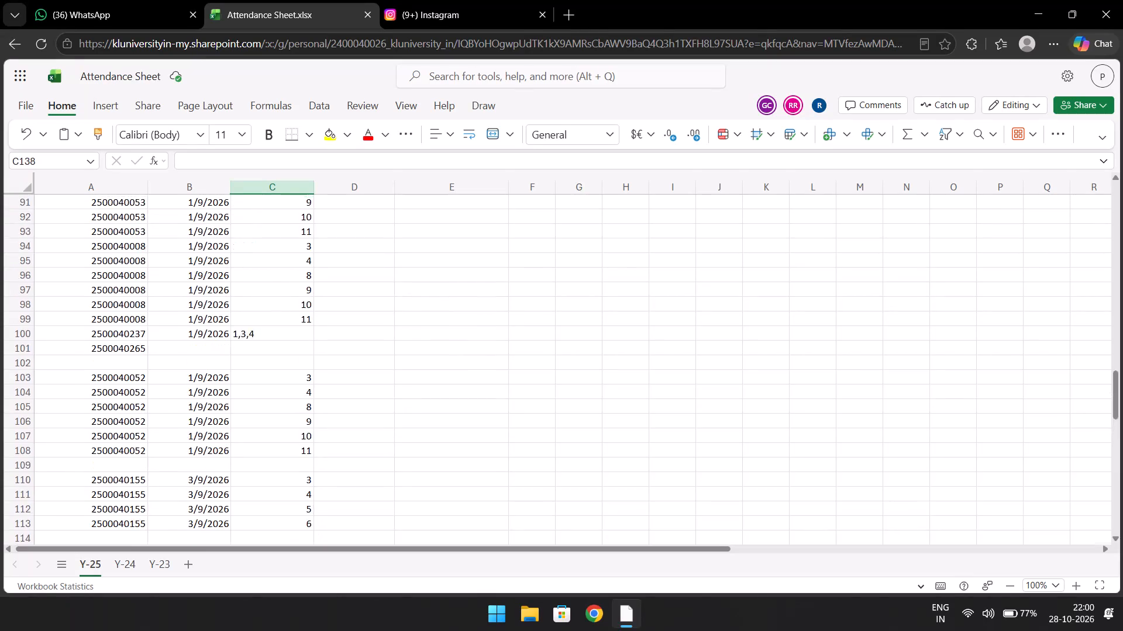
scroll(381, 266, up, 7)
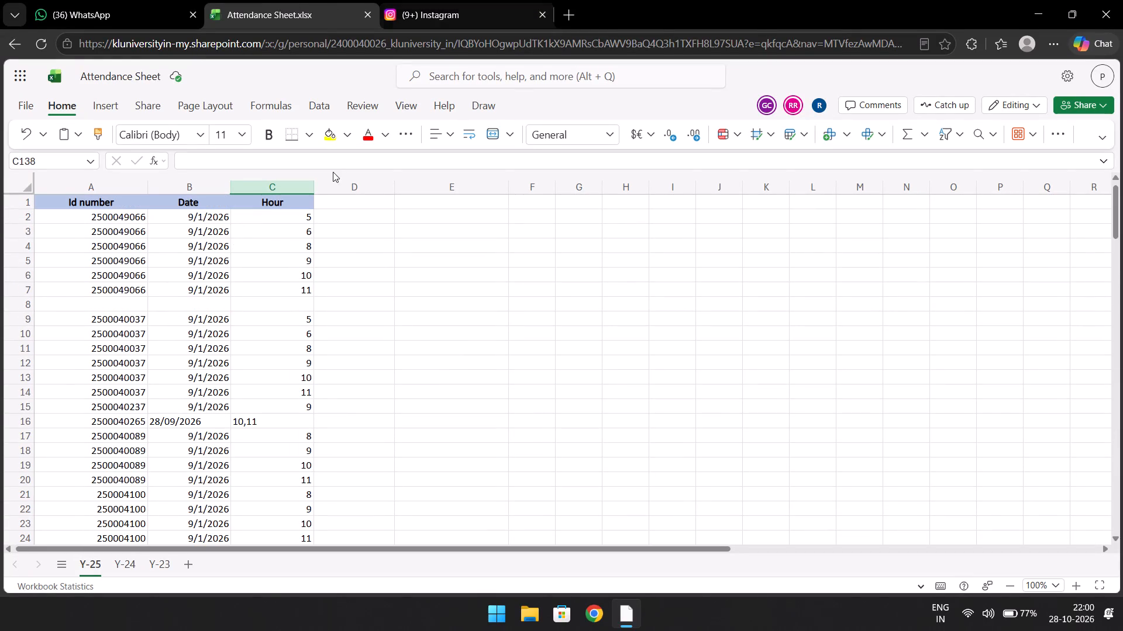
scroll(304, 275, down, 10)
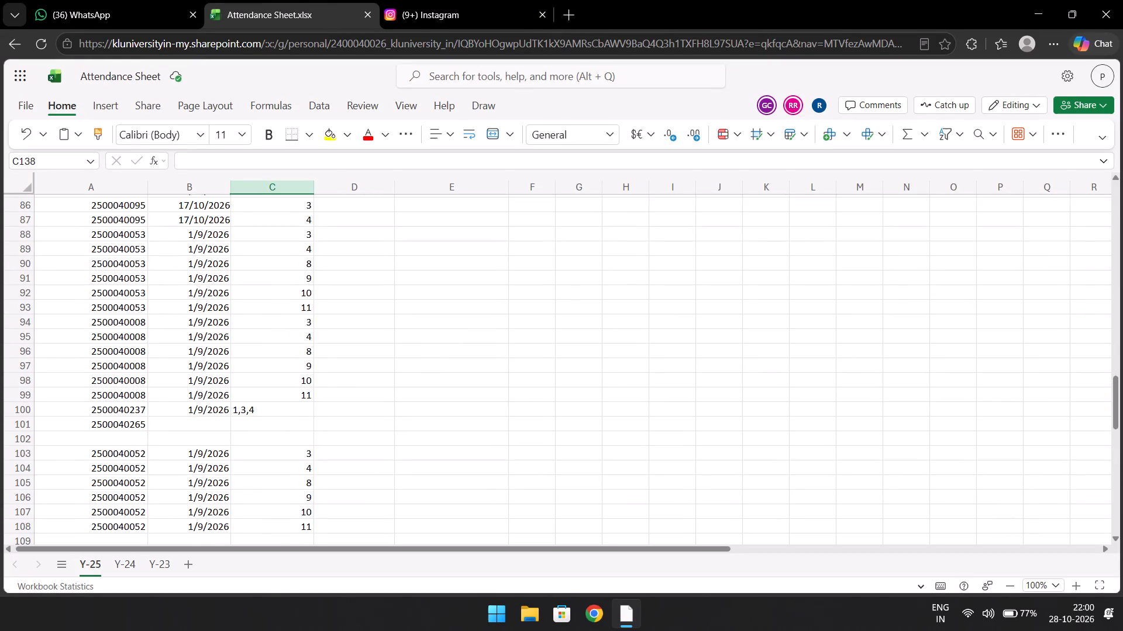
scroll(304, 275, down, 6)
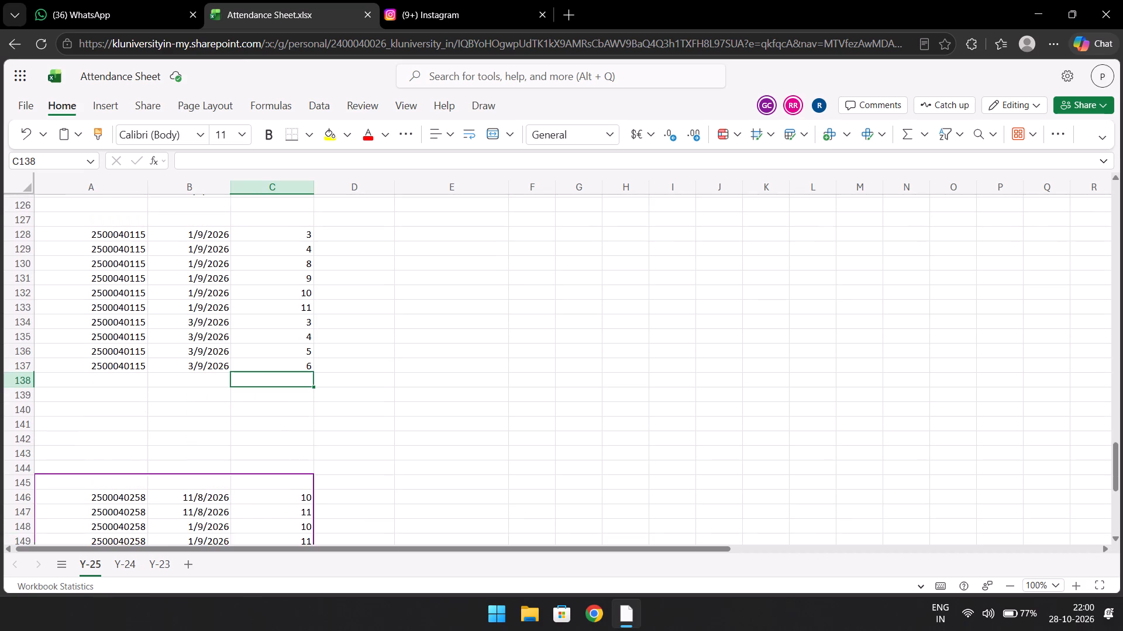